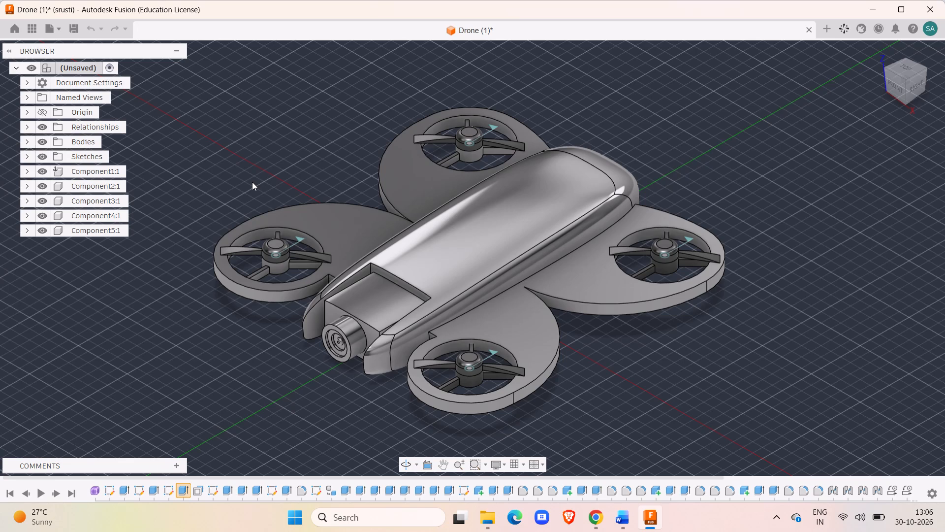
Create a new part design document with millimetre and gram units.
click(294, 135)
click(824, 32)
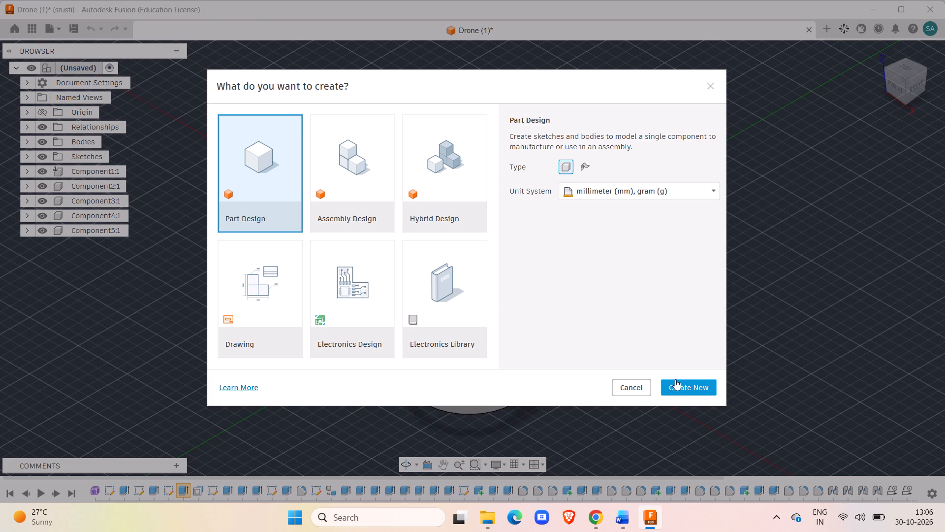
click(676, 379)
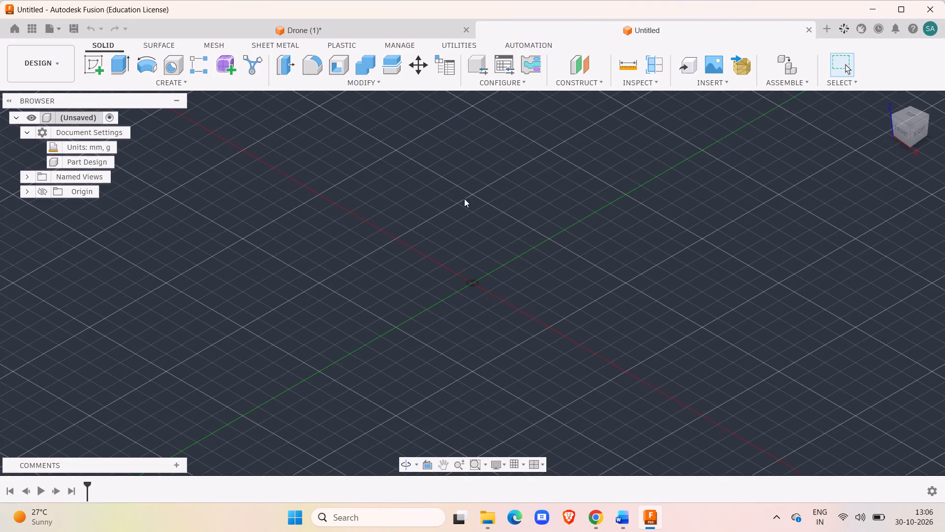
Return to the Drone (1) design and capture a full-screen screenshot of the drone model.
click(283, 27)
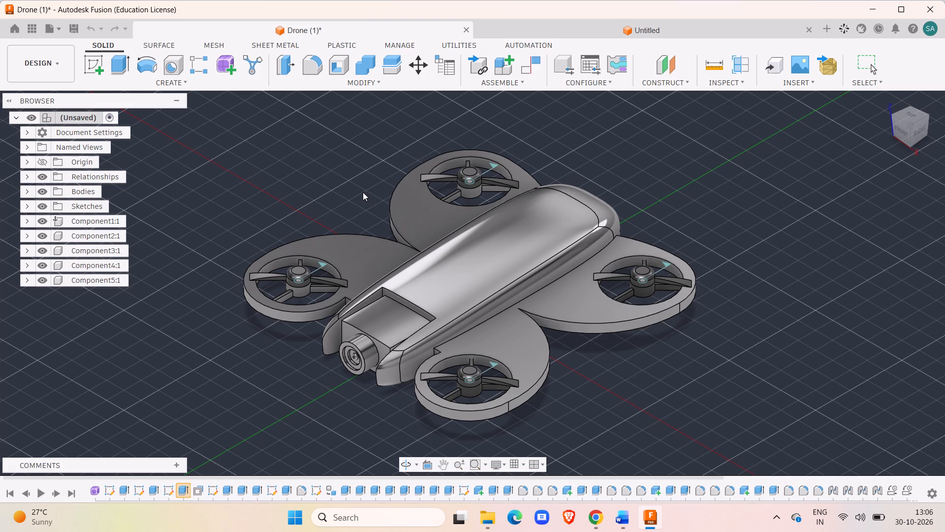
key(super+Print)
Copy the newest drone screenshot from the File Explorer Gallery and paste it into the Word report above section 9.0 Area of Future Improvement.
click(618, 524)
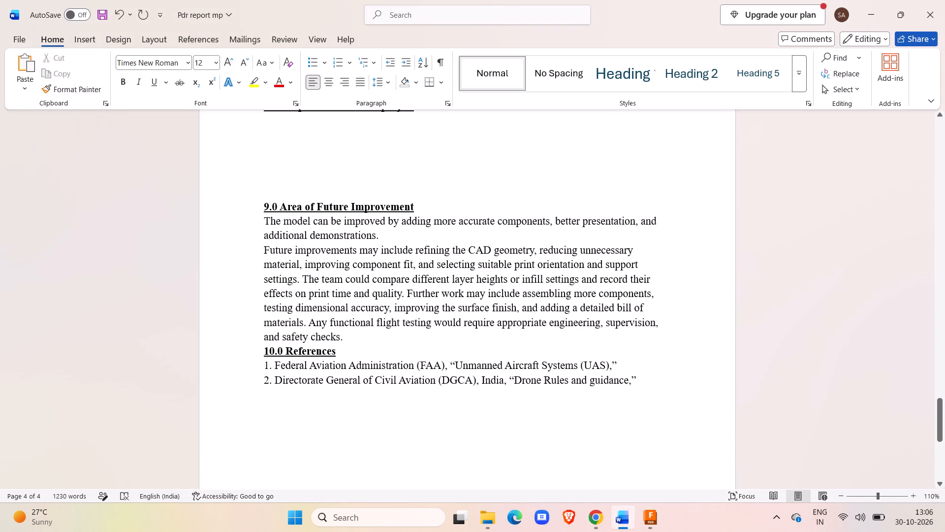
click(486, 519)
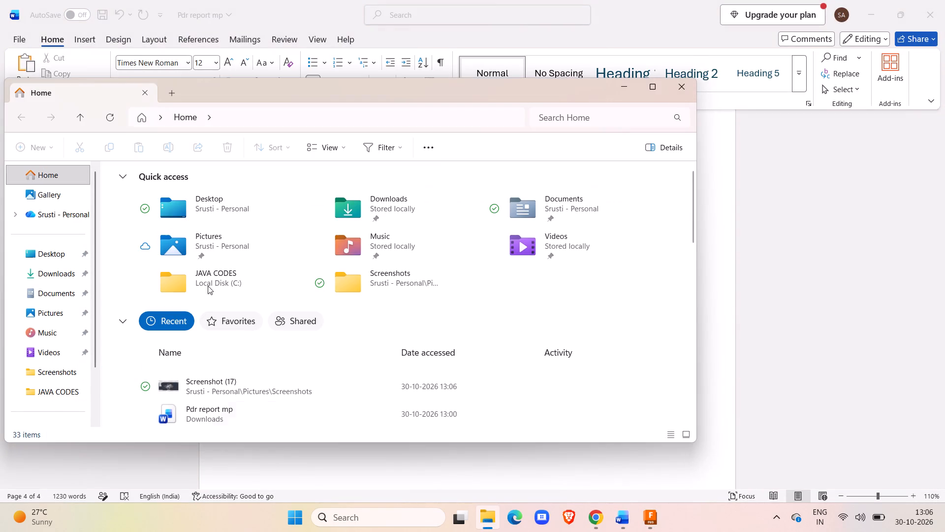
click(56, 200)
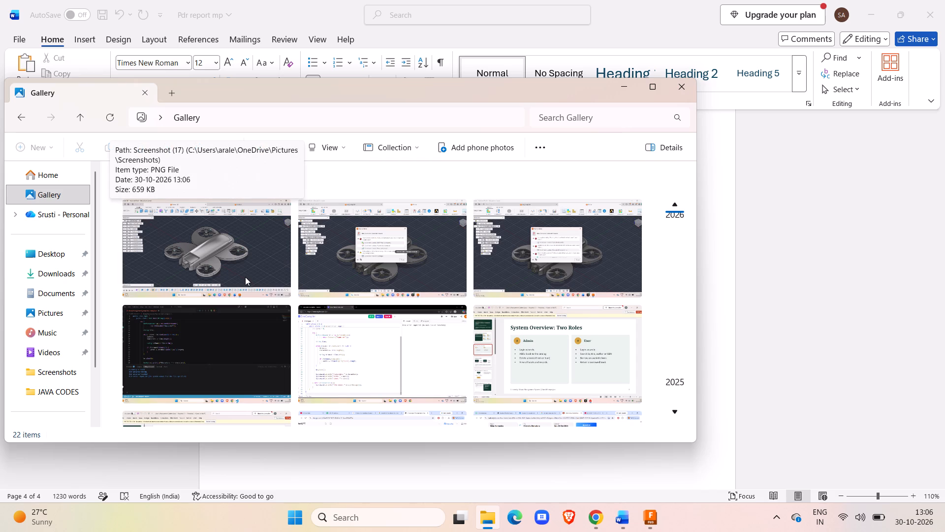
right_click(245, 277)
click(302, 12)
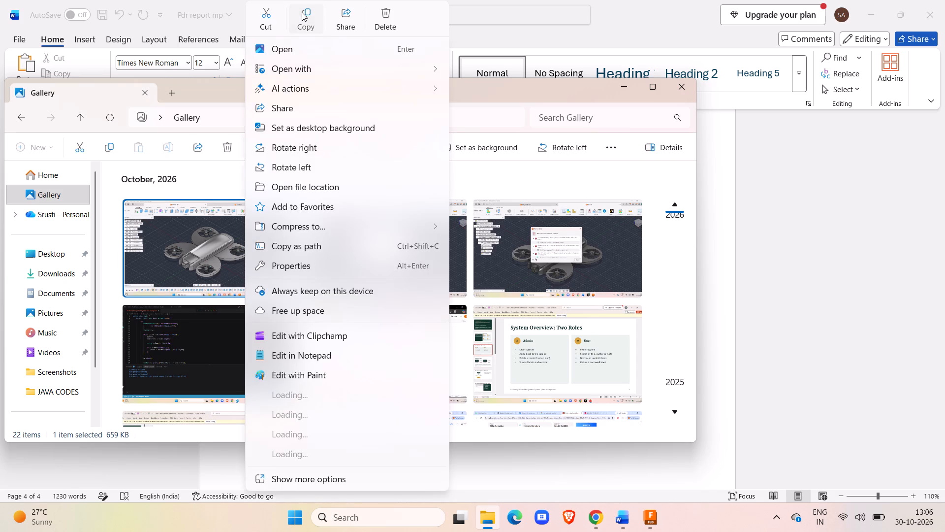
click(610, 513)
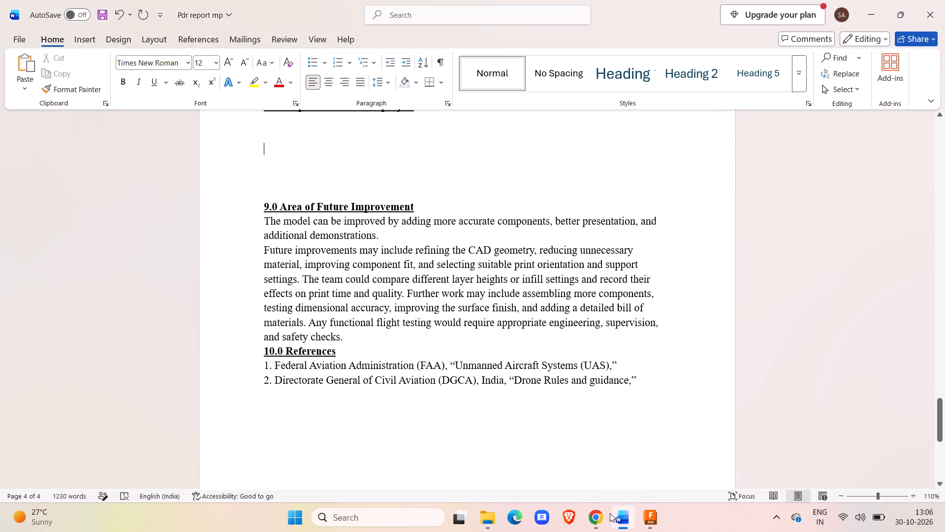
key(ctrl+v)
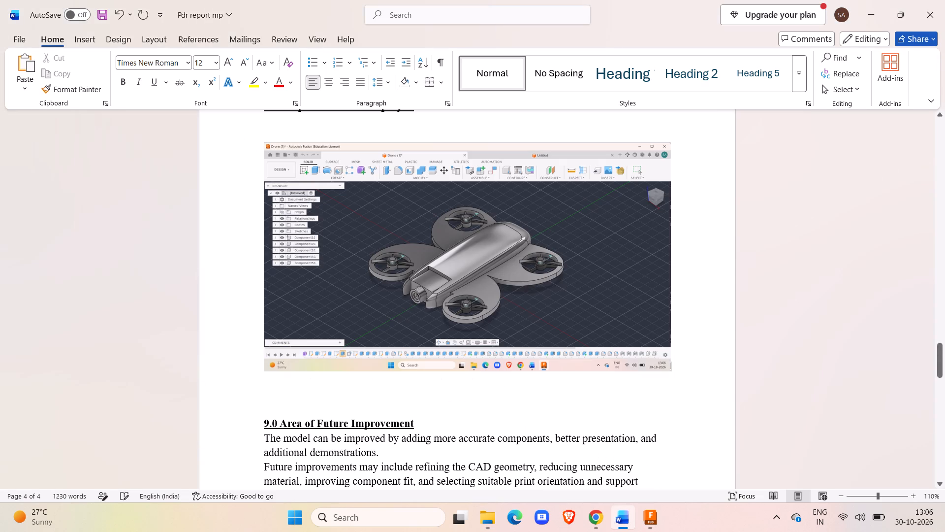
click(299, 472)
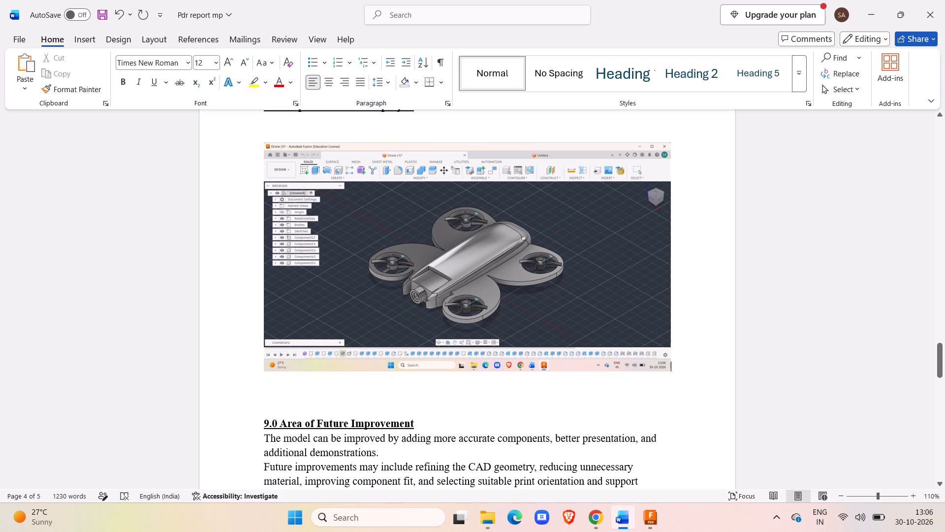
Centre the "Title of Micro-project" line on the first page and make all of it bold.
scroll(503, 406, right, 1)
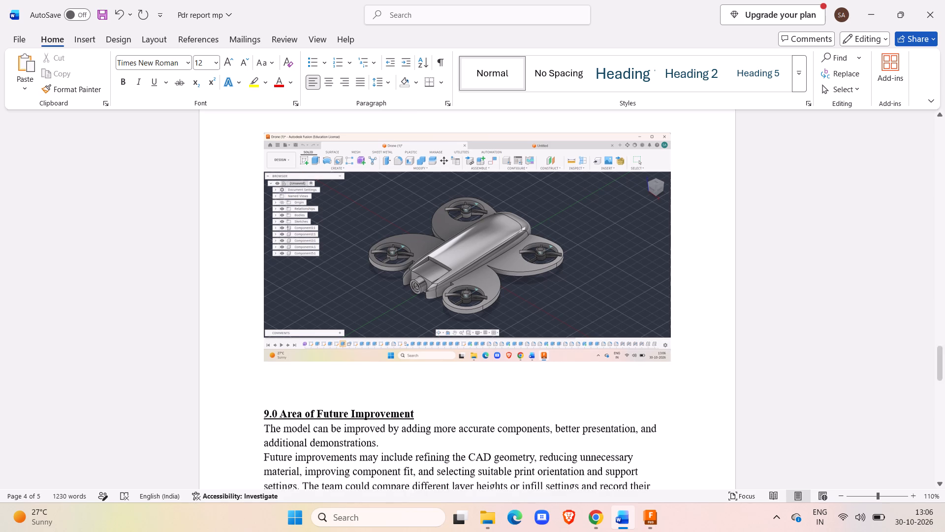
scroll(503, 406, right, 1)
ctrl+scroll(503, 406, up, 1)
ctrl+scroll(503, 406, right, 1)
scroll(503, 406, up, 6)
scroll(503, 406, down, 7)
scroll(503, 406, up, 8)
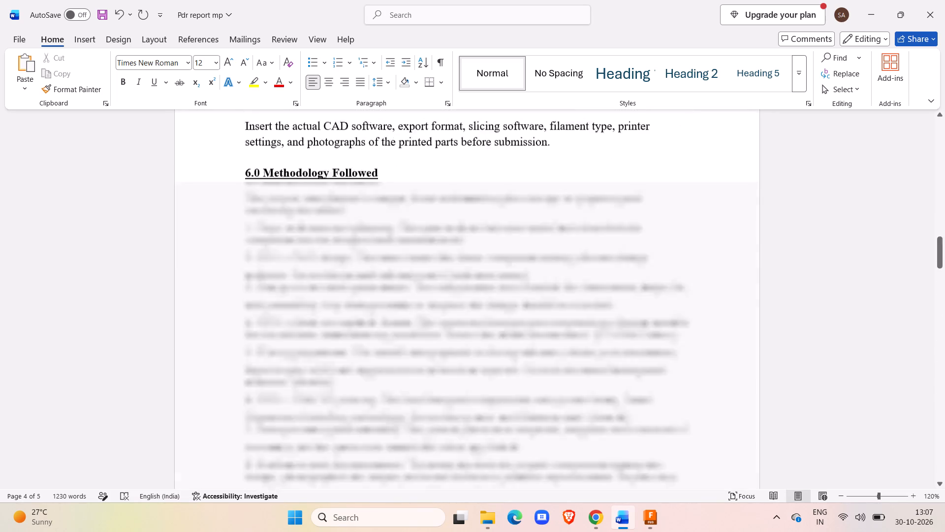
scroll(503, 406, up, 3)
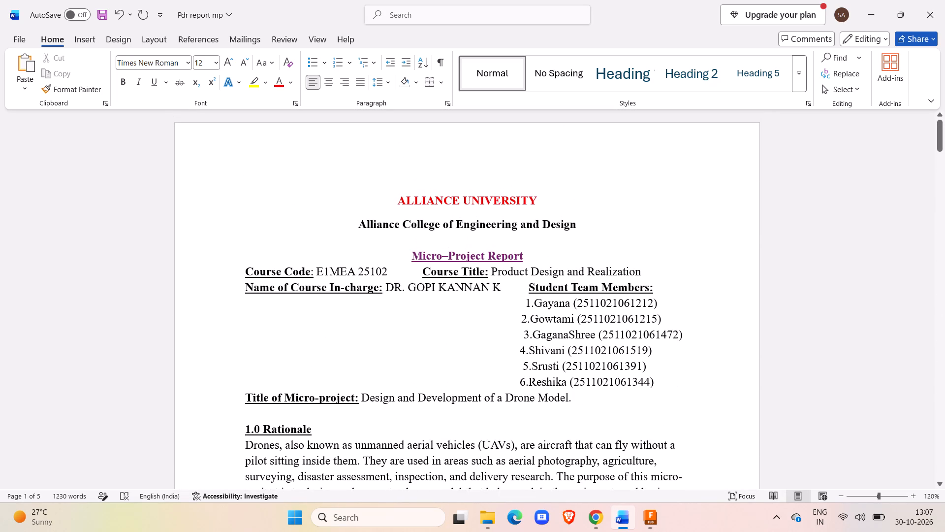
drag(246, 400, 509, 414)
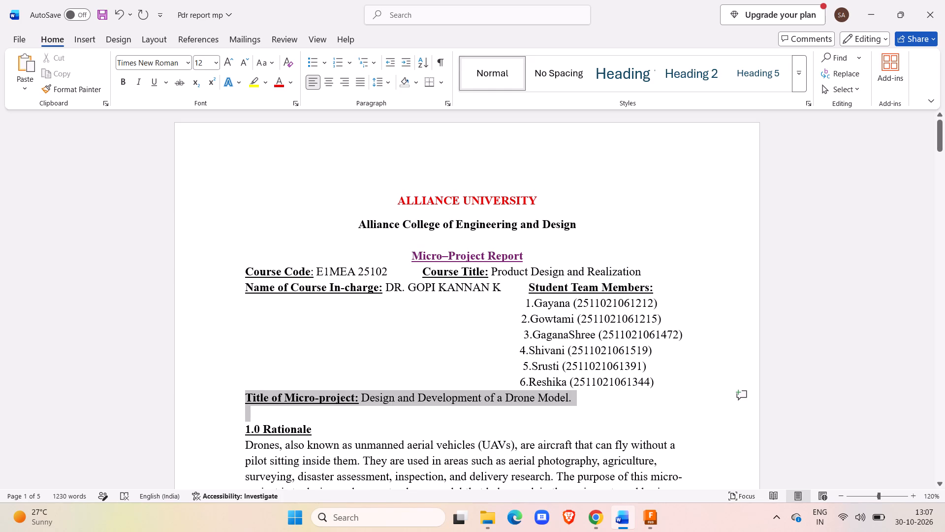
drag(509, 414, 527, 411)
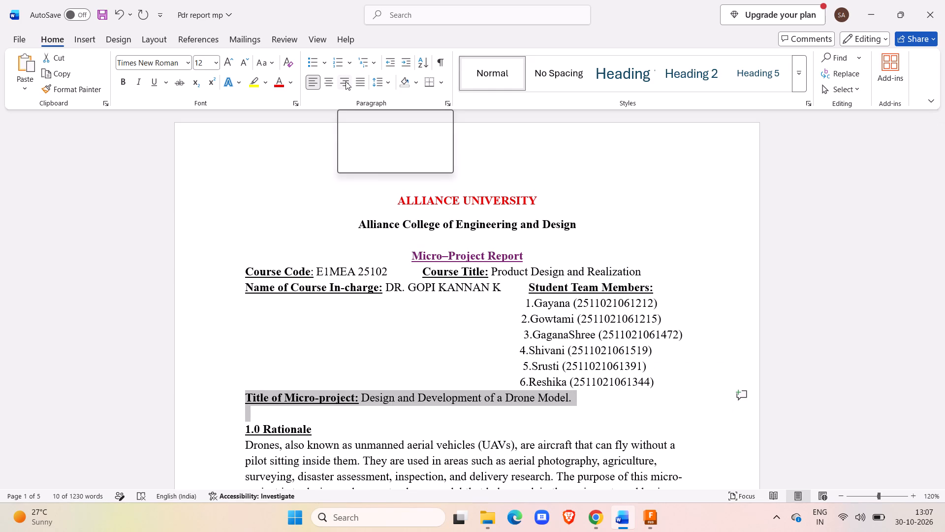
click(330, 82)
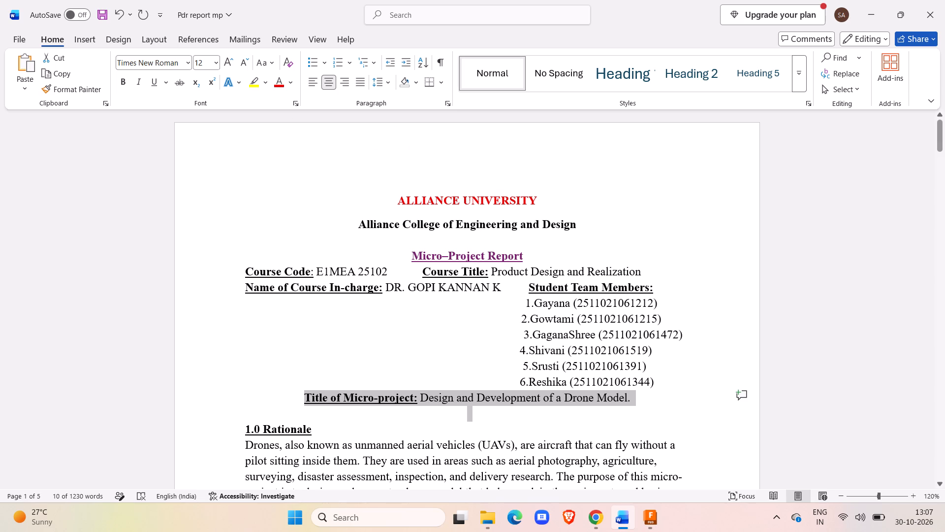
click(125, 80)
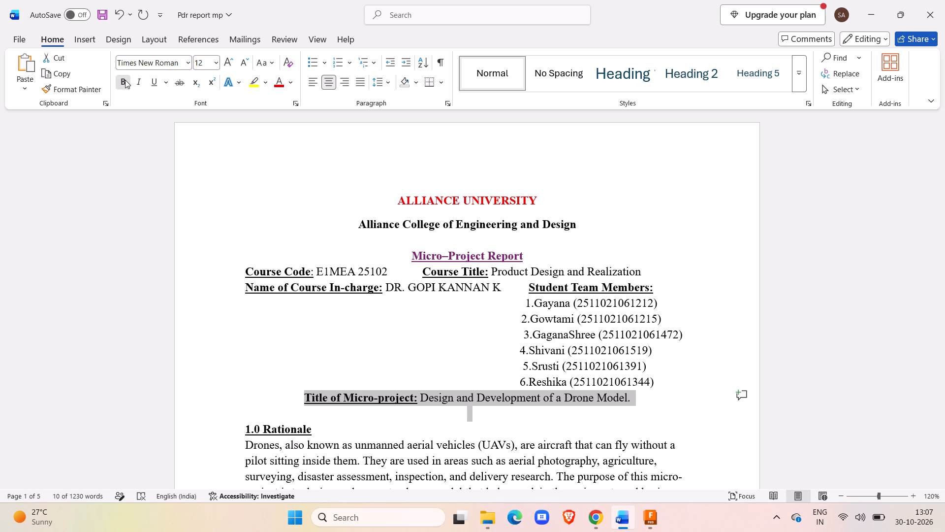
click(125, 80)
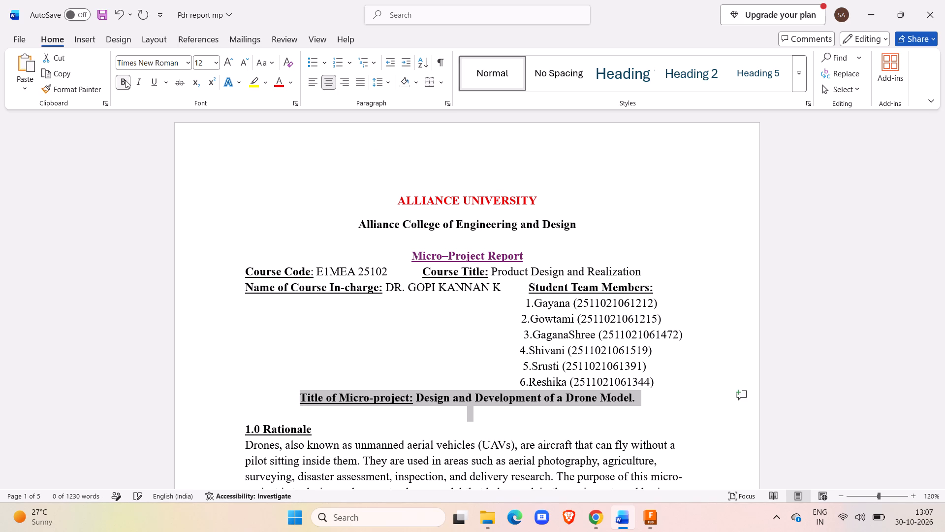
Insert a blank line between the last student team member and the "Title of Micro-project" line.
click(460, 383)
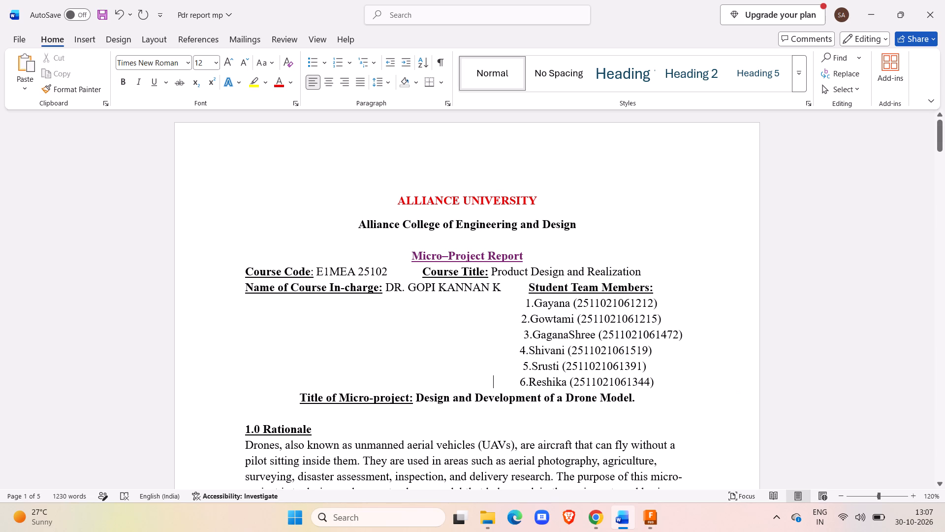
key(Return)
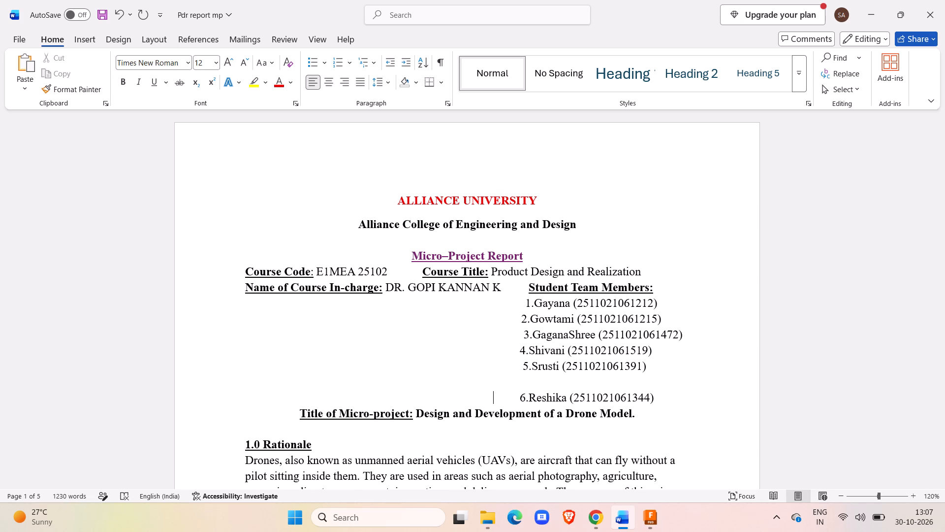
key(BackSpace)
click(667, 382)
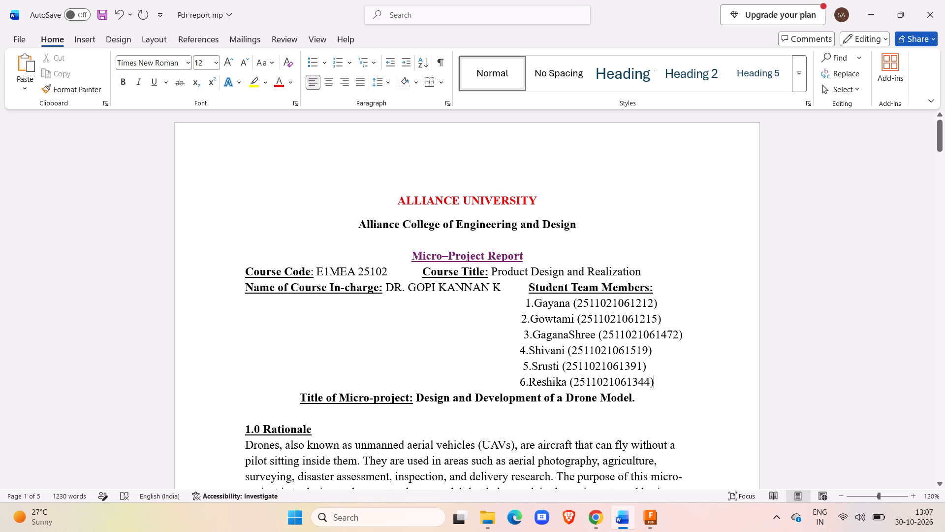
key(Return)
Shift the "Course Title" text to the right with extra spaces so it ends near the right margin on a single line.
scroll(589, 411, down, 1)
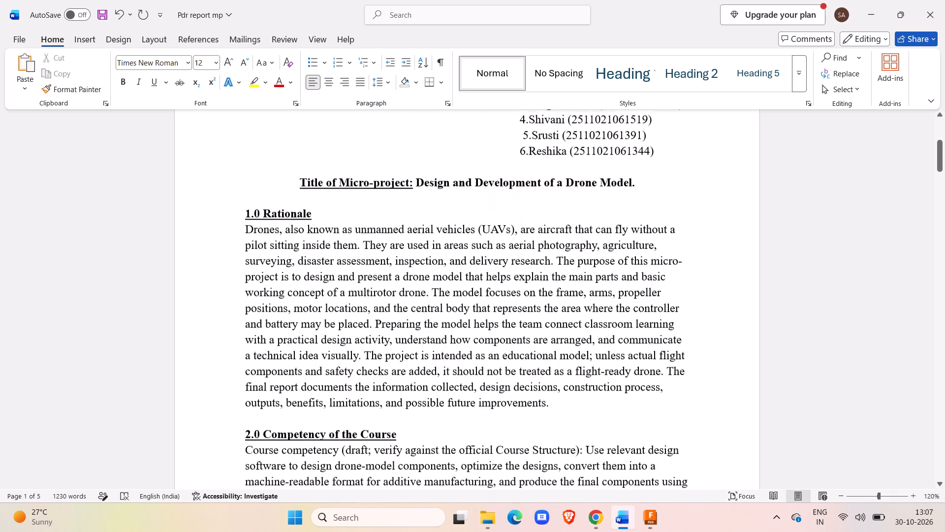
scroll(589, 411, up, 1)
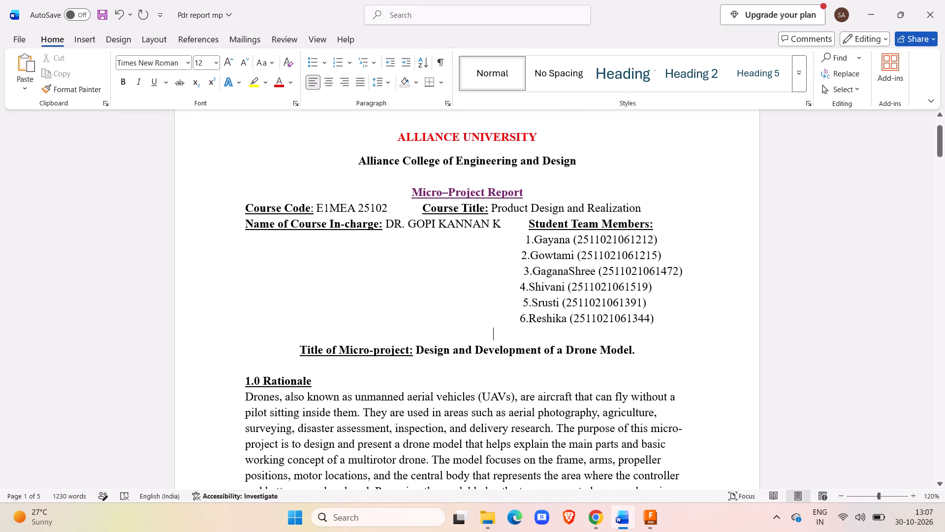
click(418, 208)
key(space)
key(space)
key(space)
key(space)
key(space)
key(space)
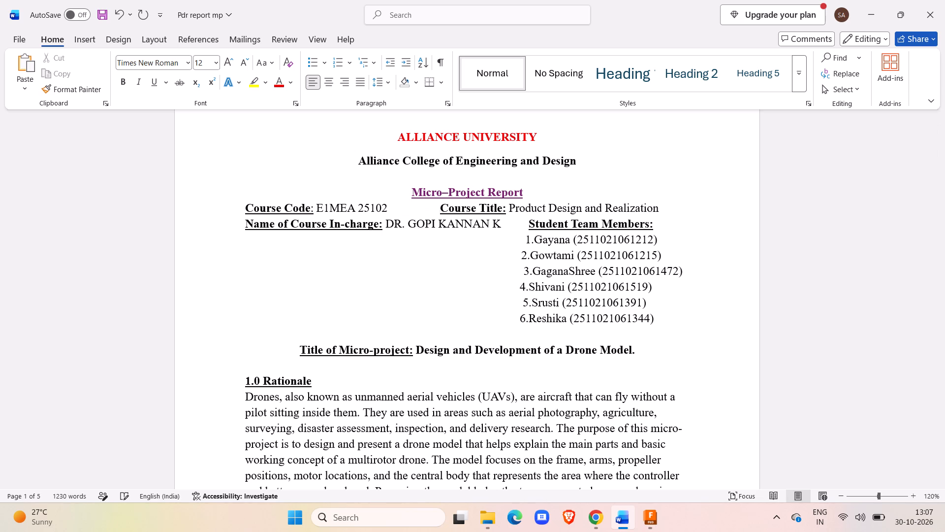
key(space)
key(space)
key(space)
key(space)
key(space)
key(space)
key(space)
key(space)
key(space)
key(space)
key(space)
key(space)
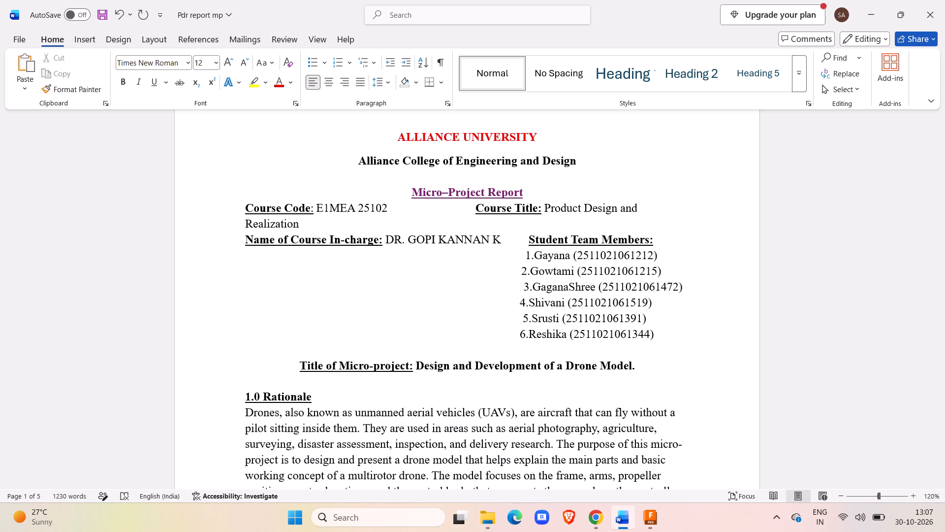
key(BackSpace)
key(BackSpace)
key(BackSpace)
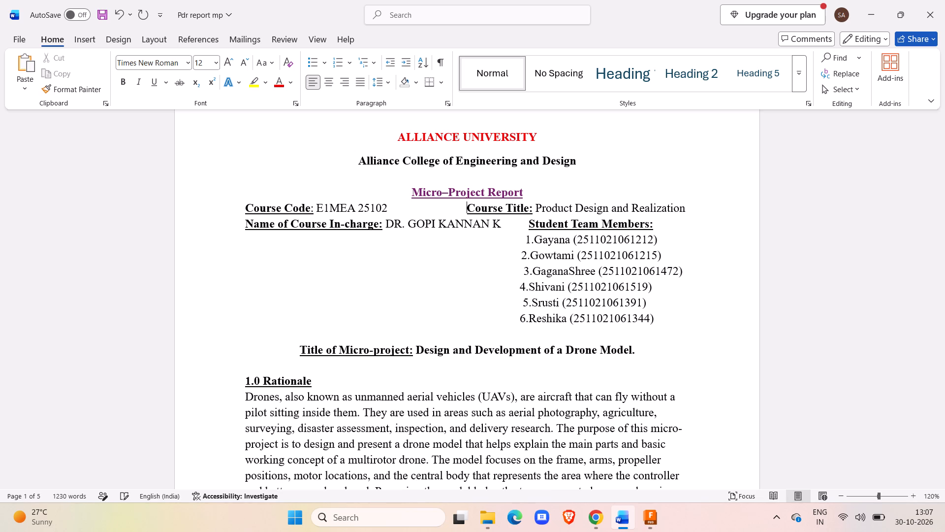
key(space)
key(space)
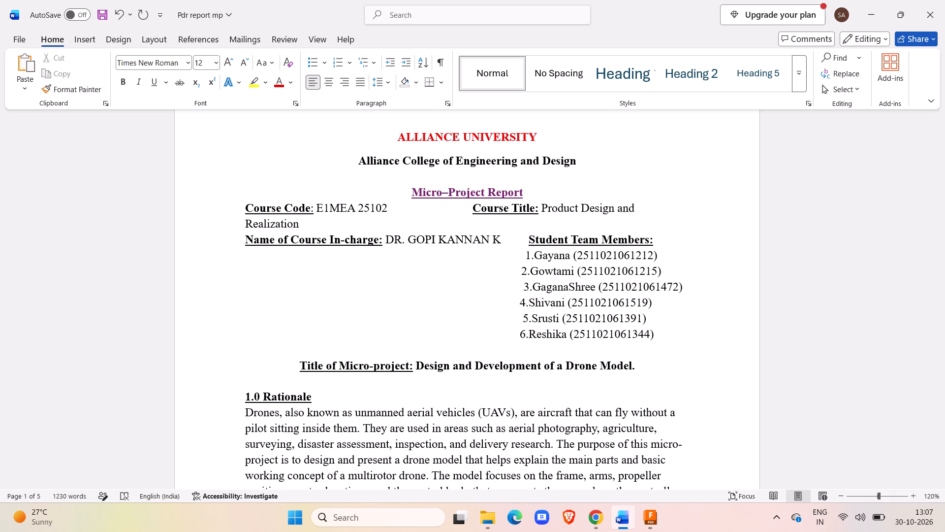
key(BackSpace)
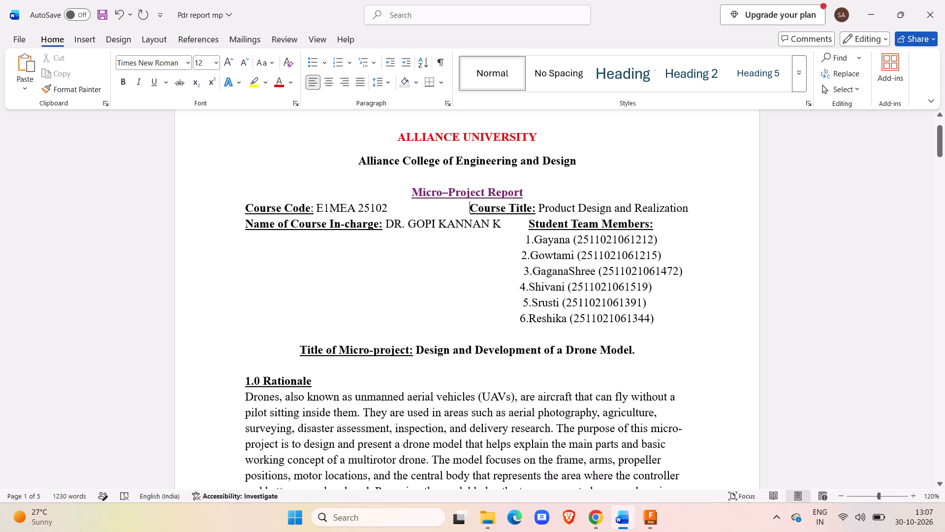
Copy the "Course Title: Product Design and Realization" text and paste it beneath the "Name of Course In-charge" line.
drag(468, 209, 689, 212)
key(ctrl+c)
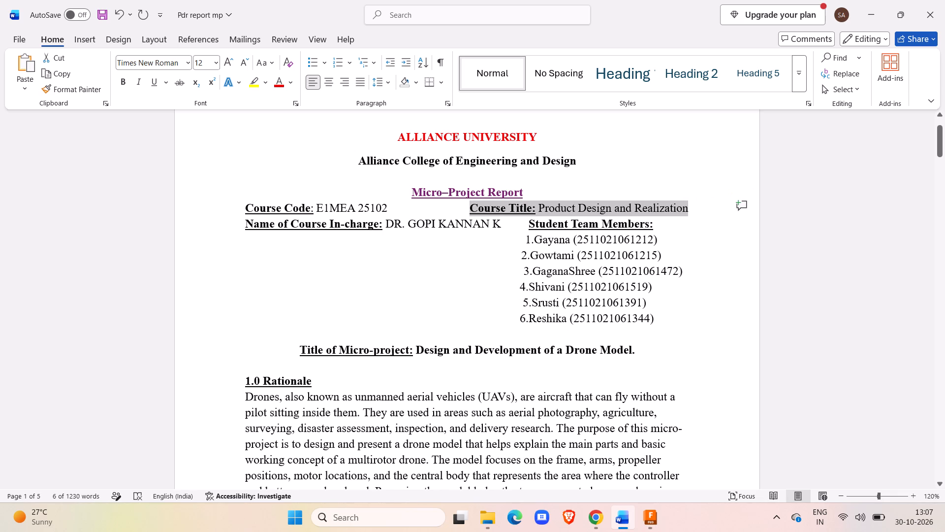
click(257, 243)
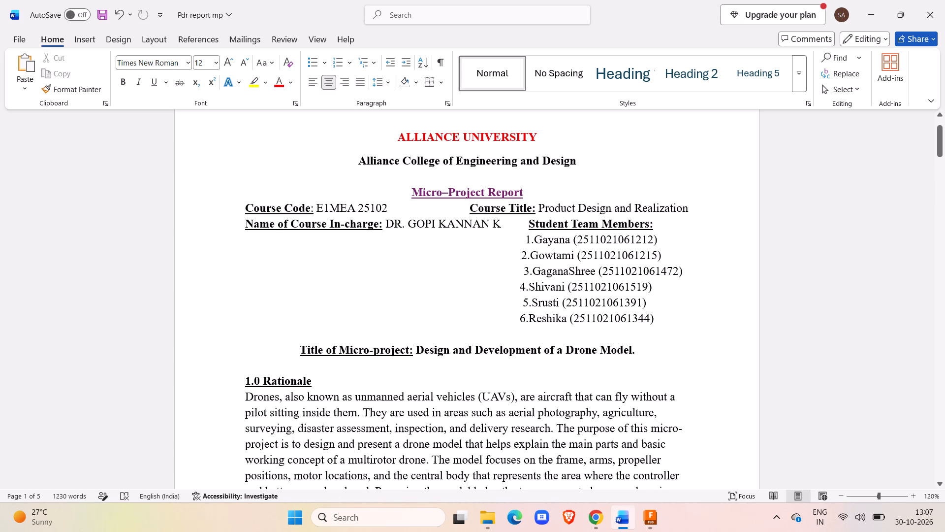
key(BackSpace)
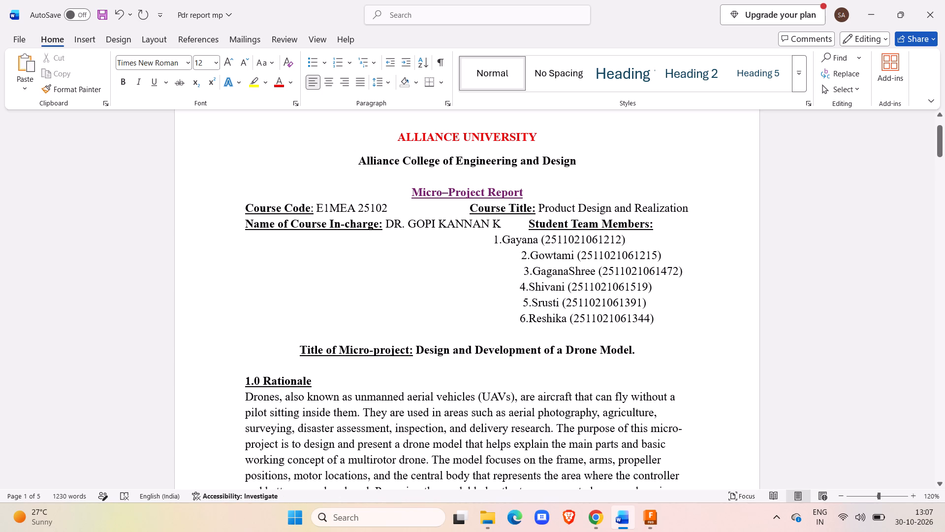
key(ctrl+v)
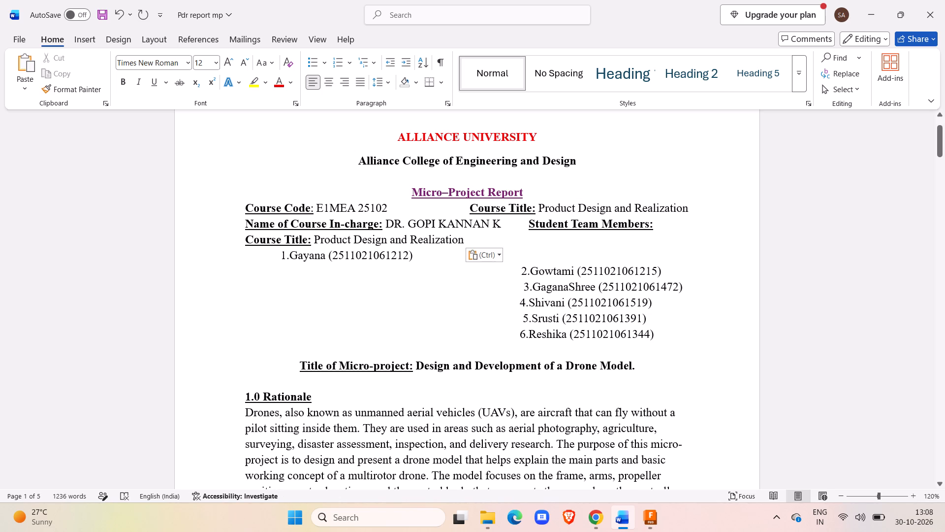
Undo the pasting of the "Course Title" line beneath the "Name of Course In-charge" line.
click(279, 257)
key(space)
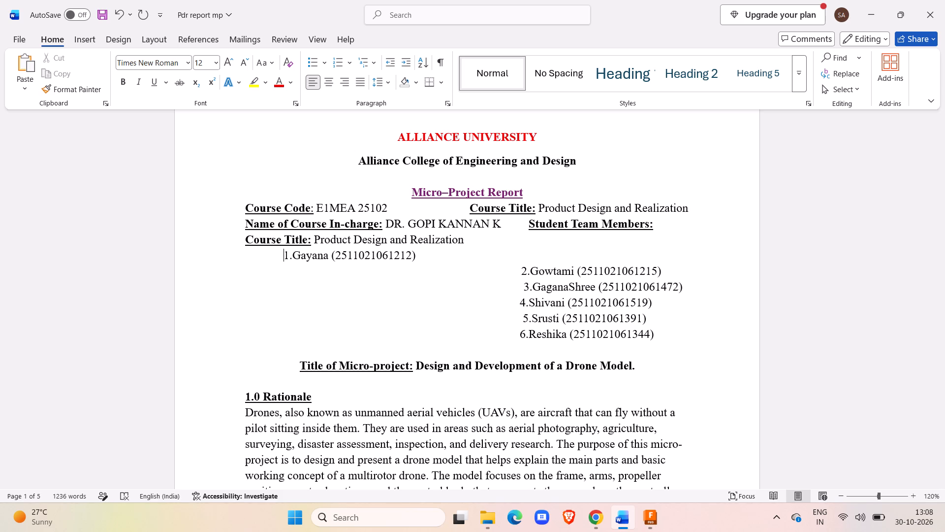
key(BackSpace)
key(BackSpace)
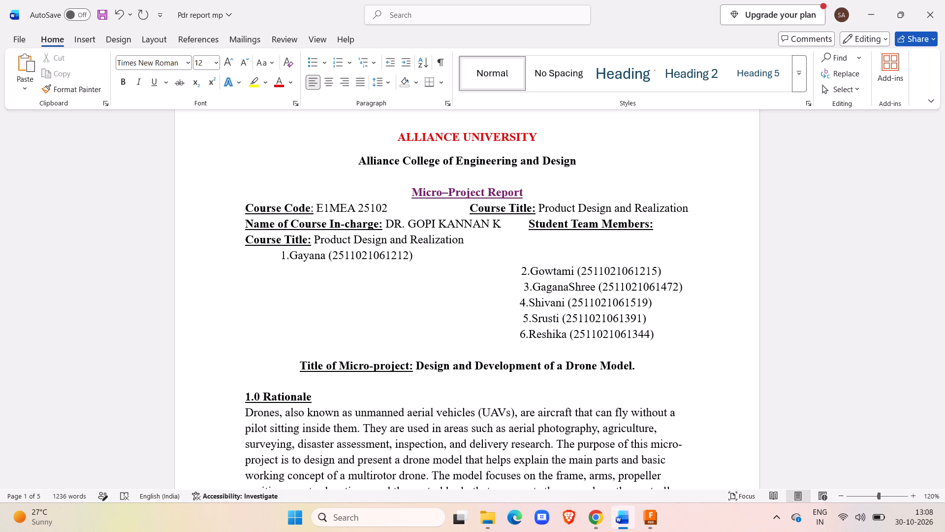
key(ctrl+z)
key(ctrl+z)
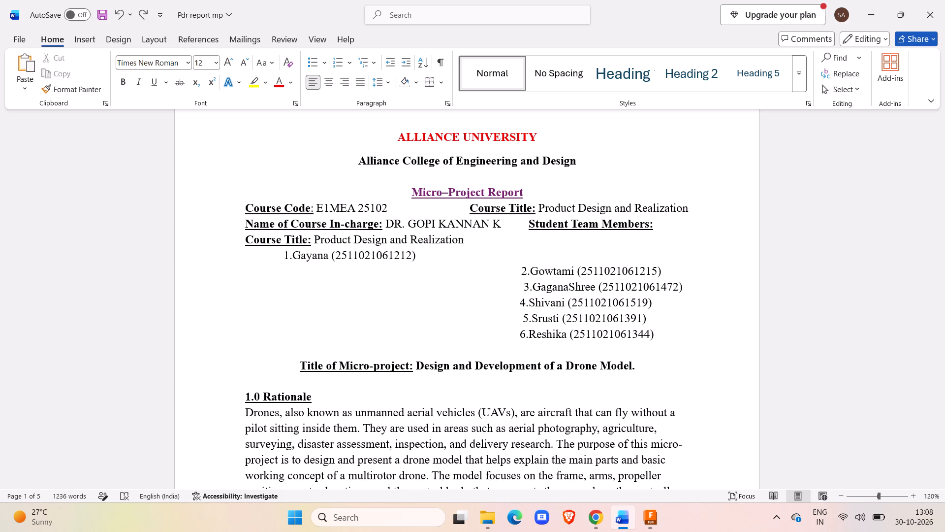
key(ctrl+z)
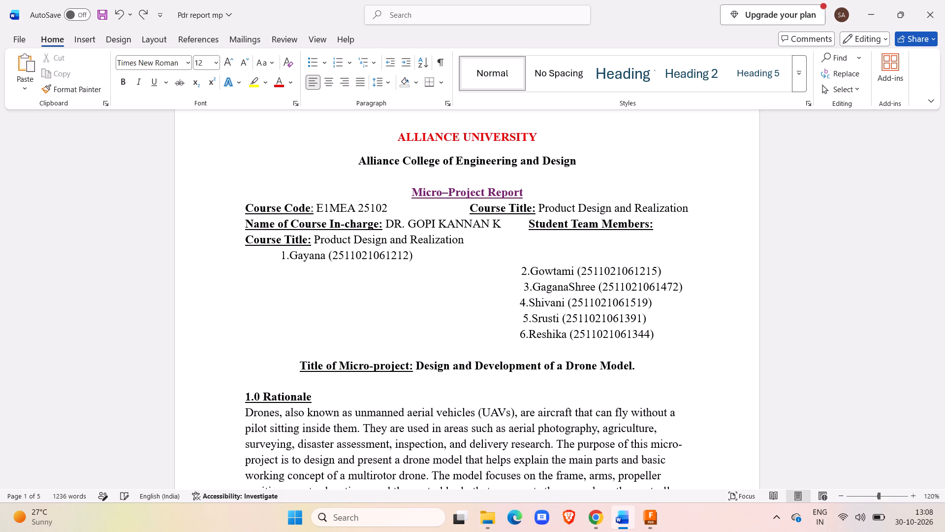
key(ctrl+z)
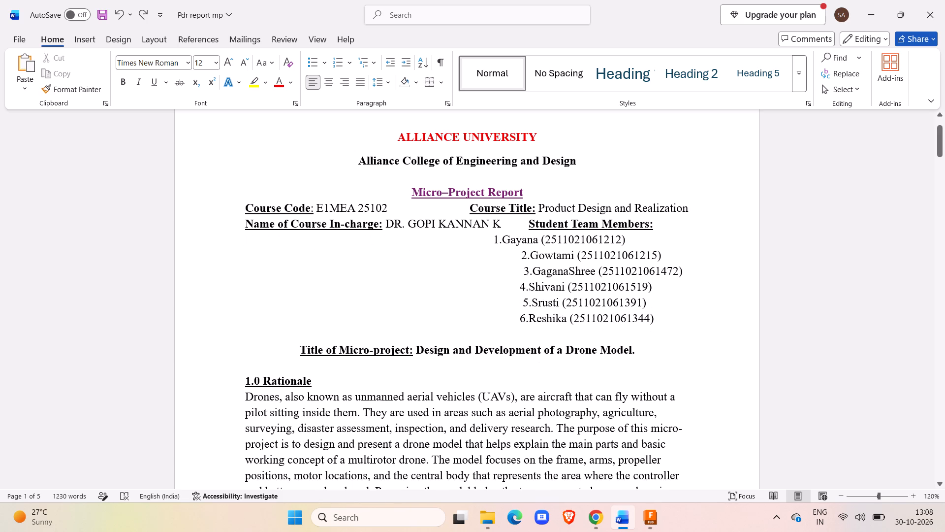
Shift the first student team member's entry with extra spaces so it lines up with the entries below it.
click(489, 240)
key(space)
key(space)
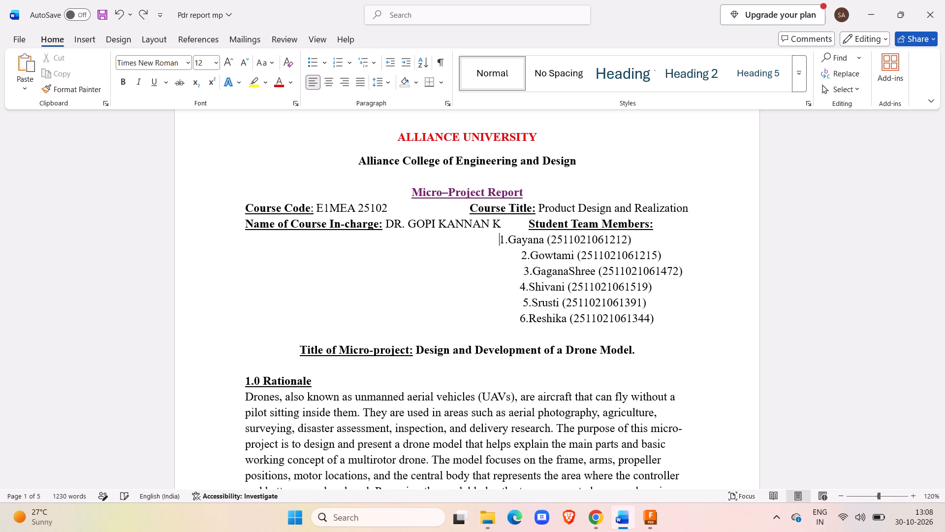
key(space)
key(space)
key(space)
key(space)
key(space)
key(space)
key(space)
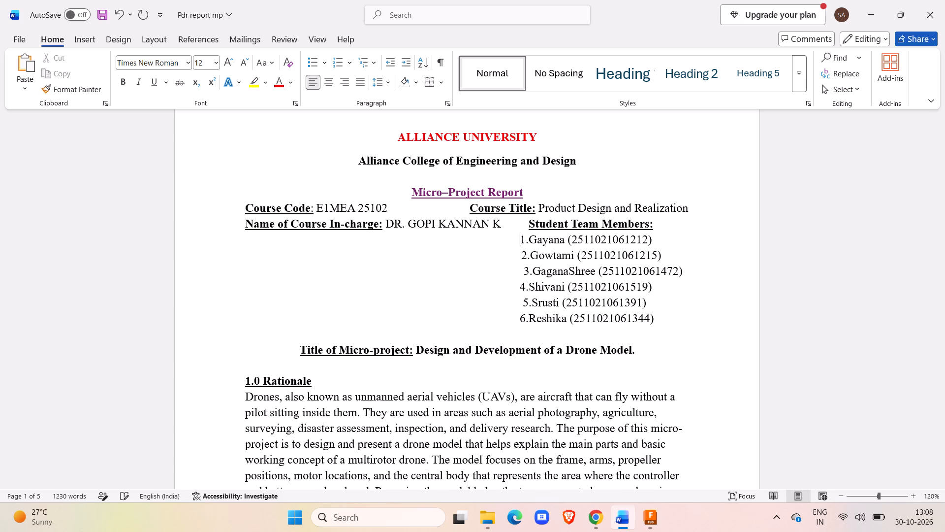
Copy "Course Title: Product Design and Realization" and paste it at the start of the line beneath "Name of Course In-charge".
drag(467, 209, 680, 210)
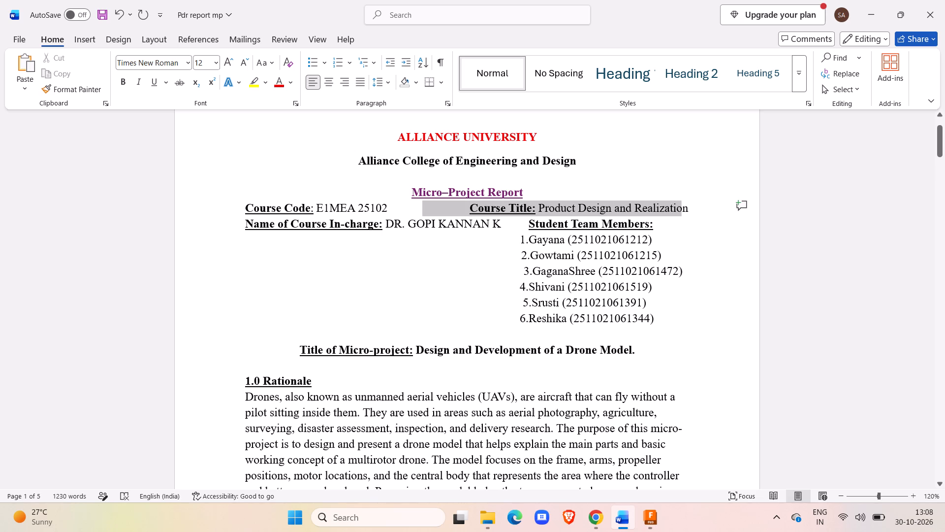
drag(680, 210, 700, 210)
key(ctrl+c)
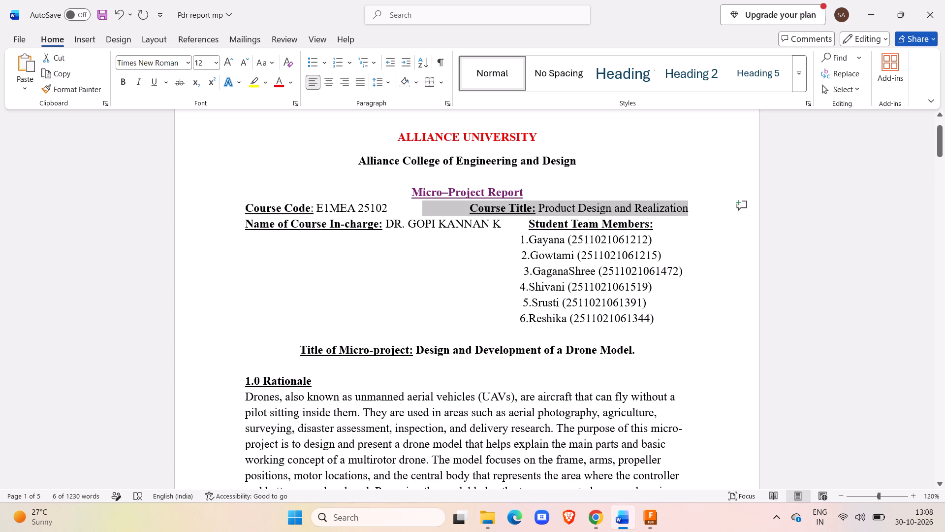
click(250, 242)
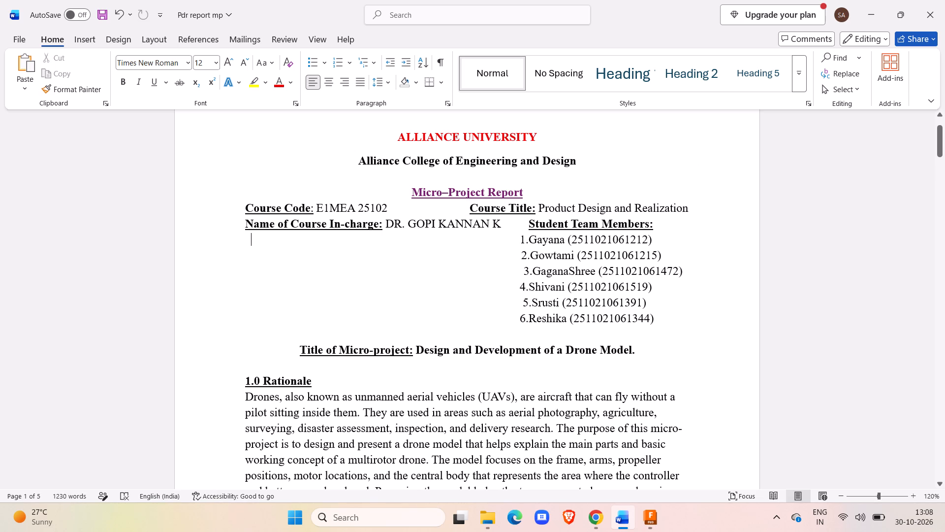
key(BackSpace)
key(ctrl+v)
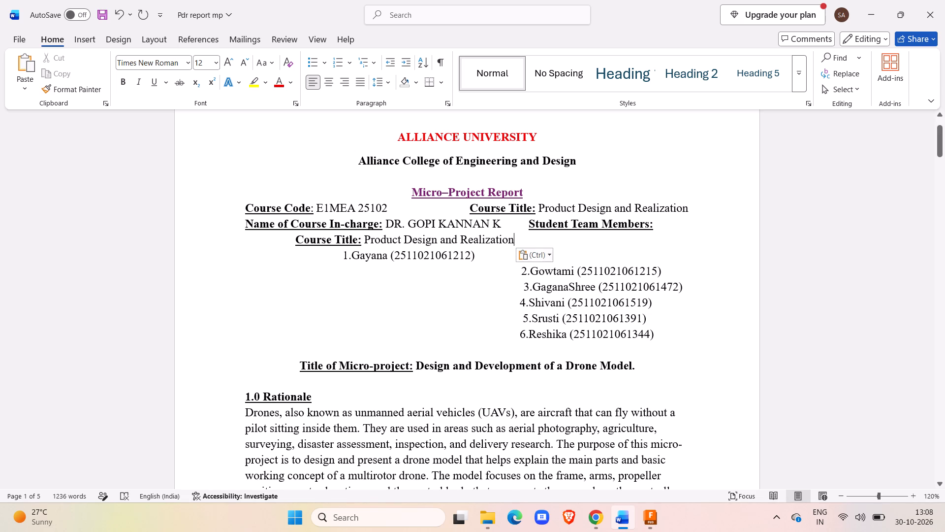
Add spaces before the first student team member's entry so it lines up with the second member's entry.
click(340, 258)
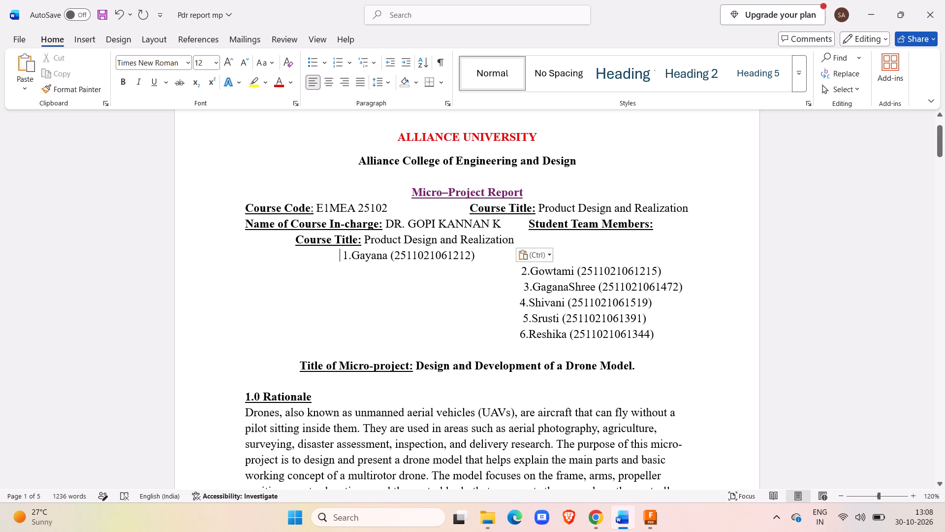
click(340, 258)
key(space)
key(space)
key(space)
key(space)
key(space)
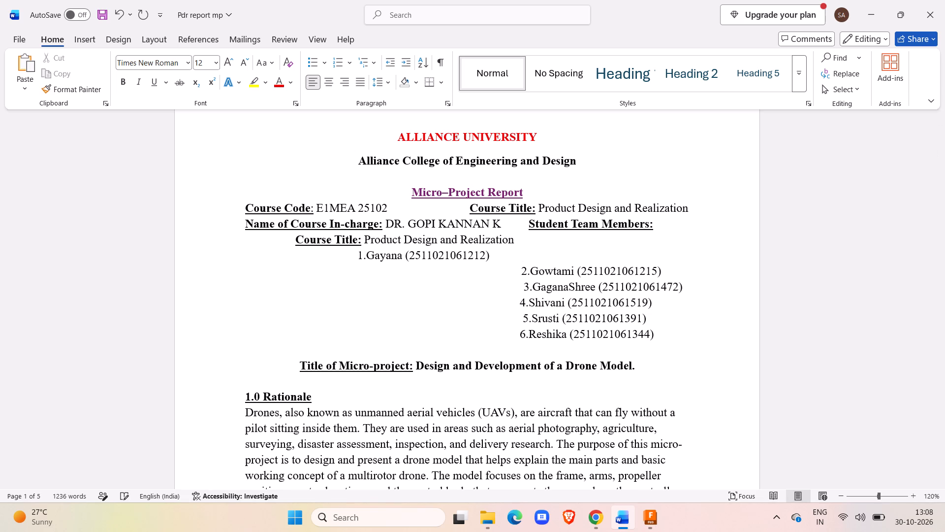
key(space)
key(space)
key(space)
key(space)
key(space)
key(space)
key(space)
key(space)
key(space)
key(space)
key(space)
key(space)
key(space)
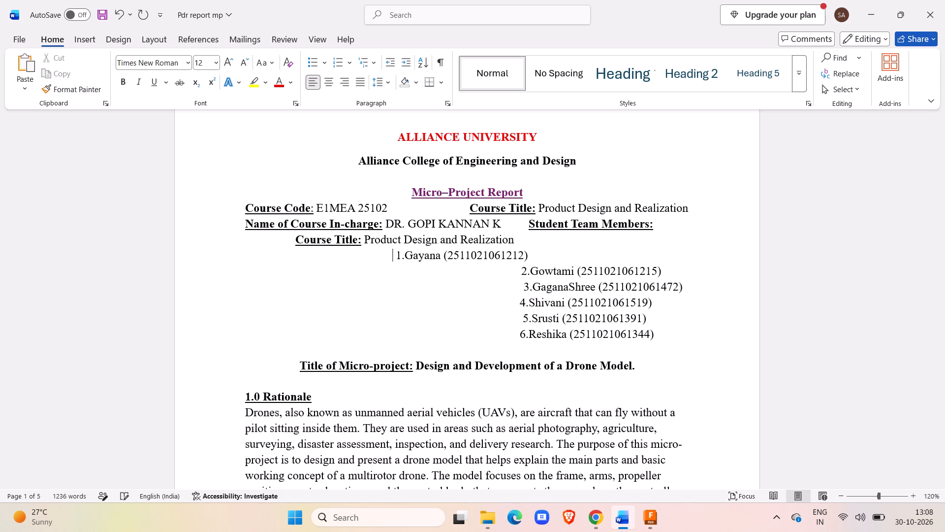
key(space)
key(space)
key(space)
key(space)
key(space)
key(space)
key(space)
key(space)
key(space)
key(space)
key(space)
key(space)
key(space)
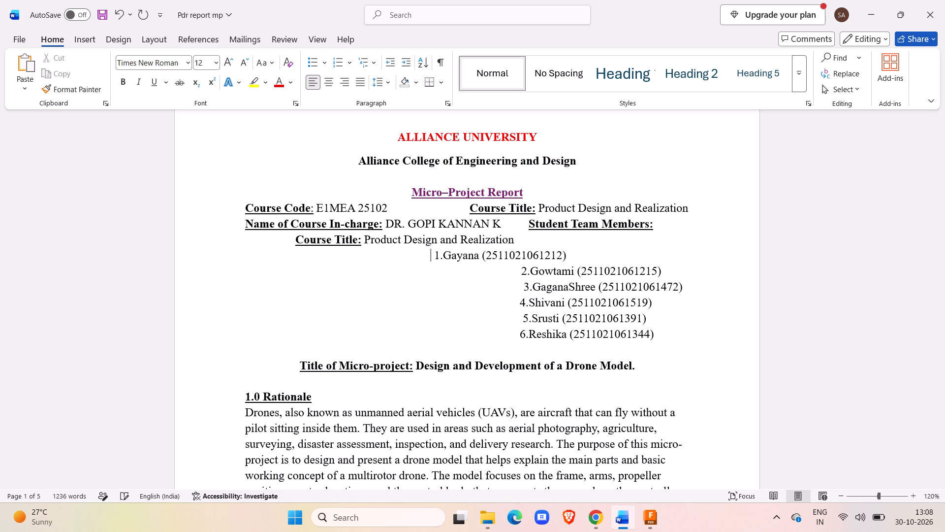
key(space)
key(space)
key(space)
key(space)
key(space)
key(space)
key(space)
key(space)
key(space)
key(space)
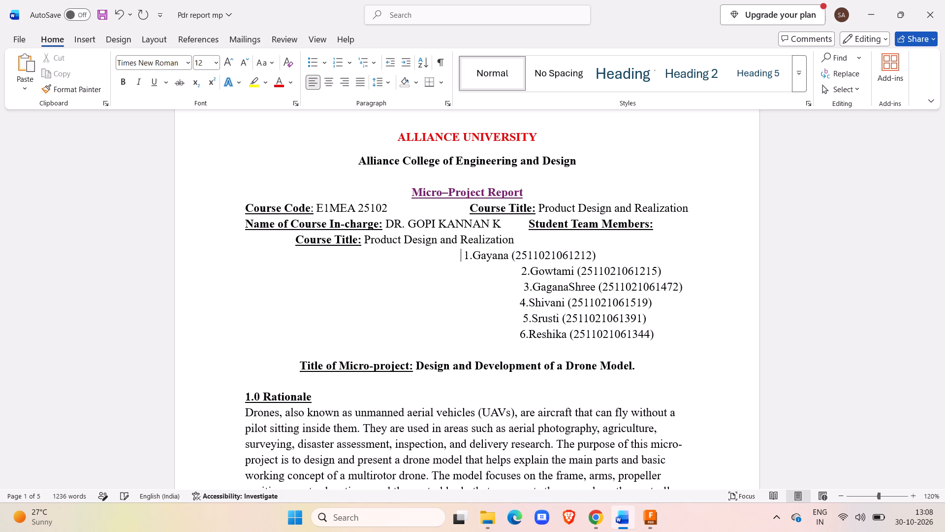
key(space)
key(space)
key(space)
key(space)
key(space)
key(space)
key(space)
key(space)
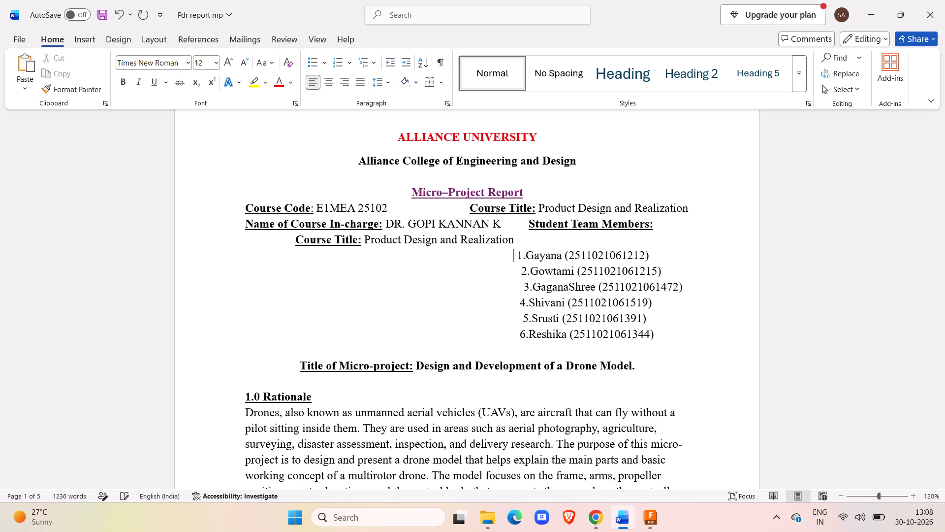
key(space)
key(space)
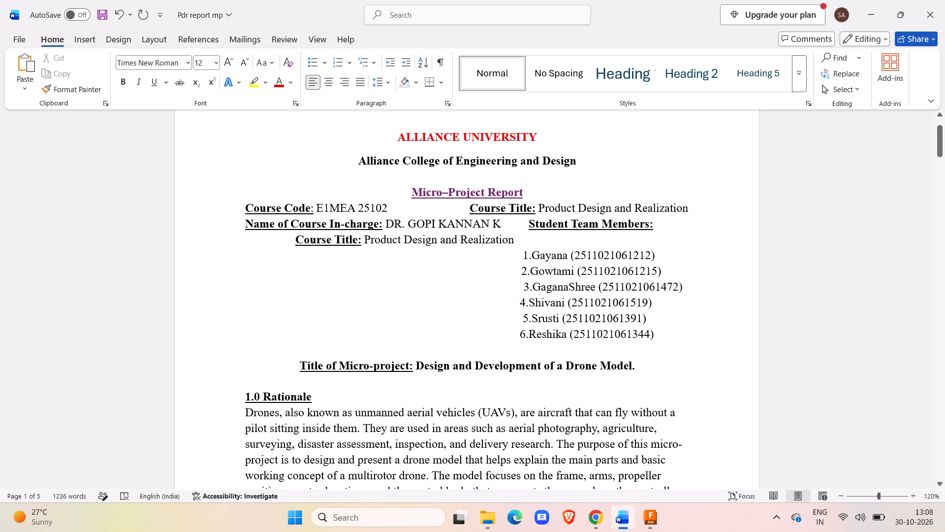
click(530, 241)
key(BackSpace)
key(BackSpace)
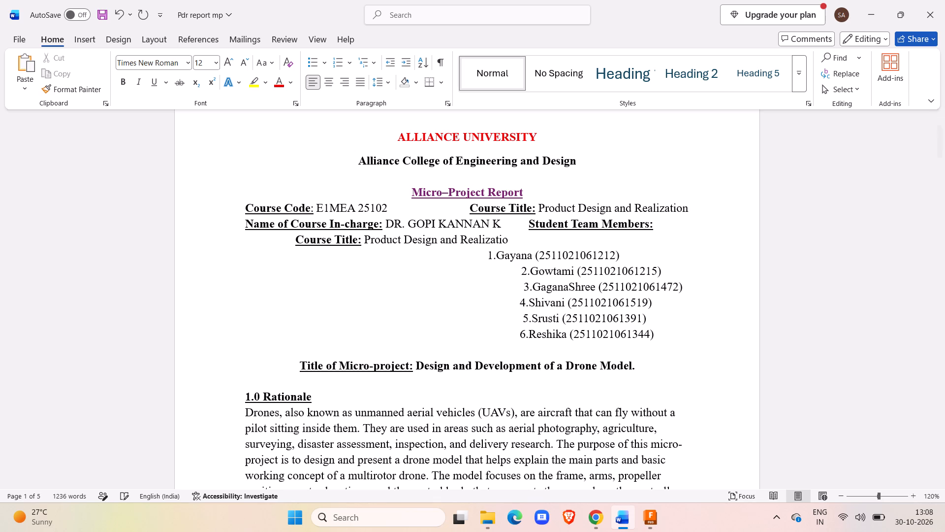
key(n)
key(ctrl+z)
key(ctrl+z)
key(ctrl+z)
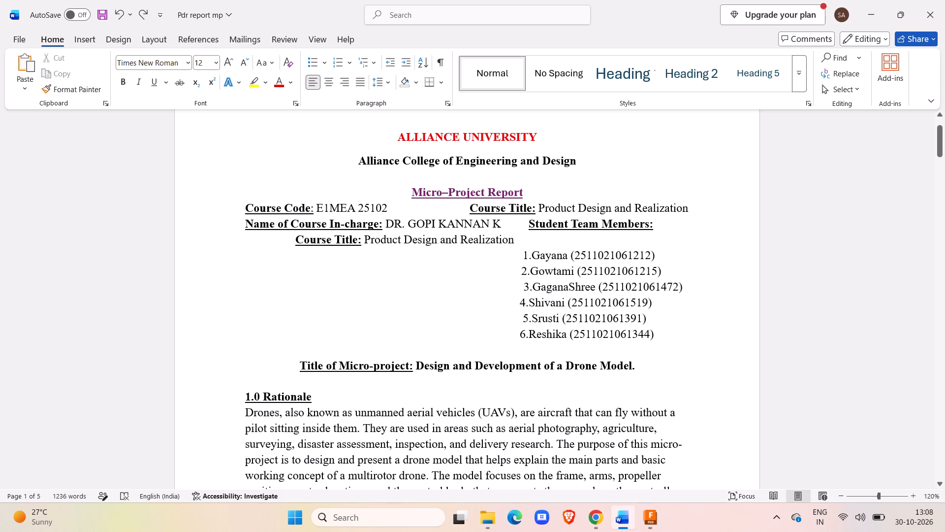
Remove the leading spaces before the pasted "Course Title" text so it starts at the left page margin.
click(294, 240)
key(BackSpace)
key(BackSpace)
key(BackSpace)
key(BackSpace)
key(BackSpace)
key(BackSpace)
key(BackSpace)
key(BackSpace)
key(BackSpace)
key(BackSpace)
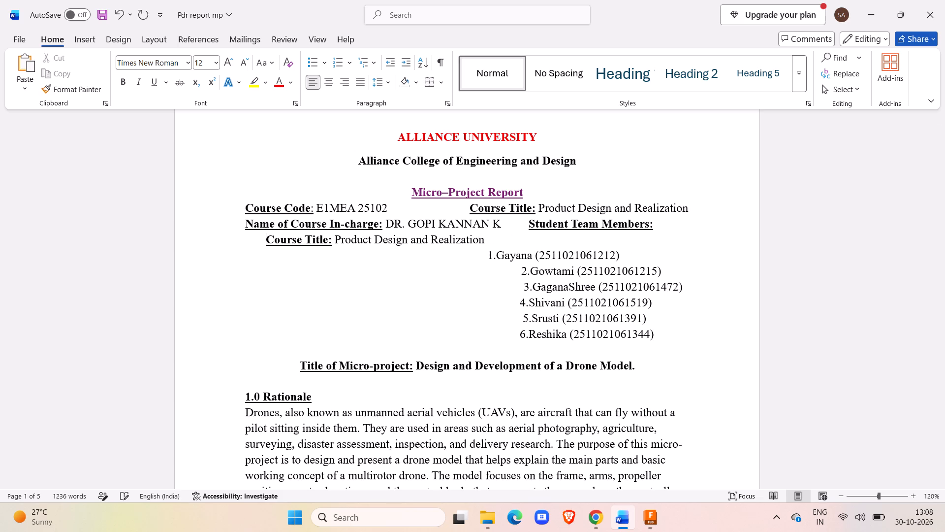
key(BackSpace)
key(BackSpace)
key(BackSpace)
key(BackSpace)
key(BackSpace)
key(BackSpace)
key(BackSpace)
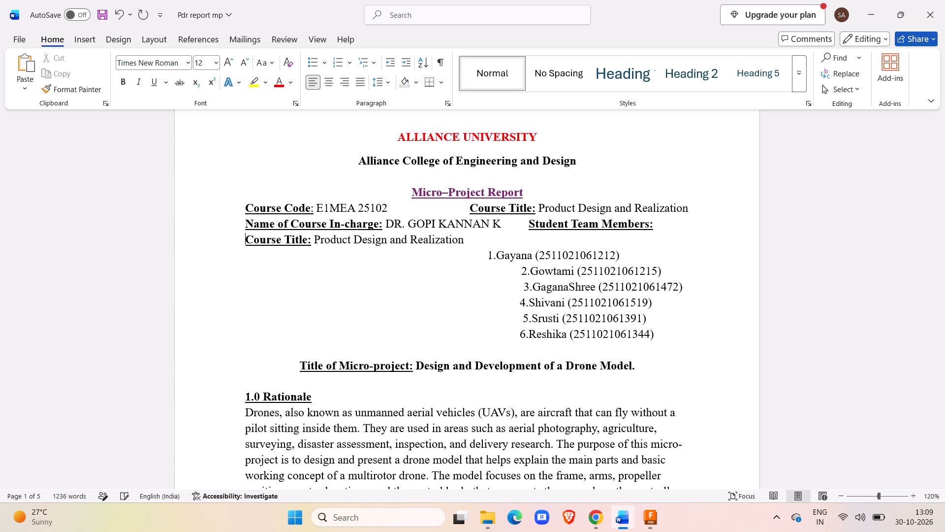
Insert a paragraph break in the blank space after the pasted "Product Design and Realization" text.
click(488, 237)
key(Return)
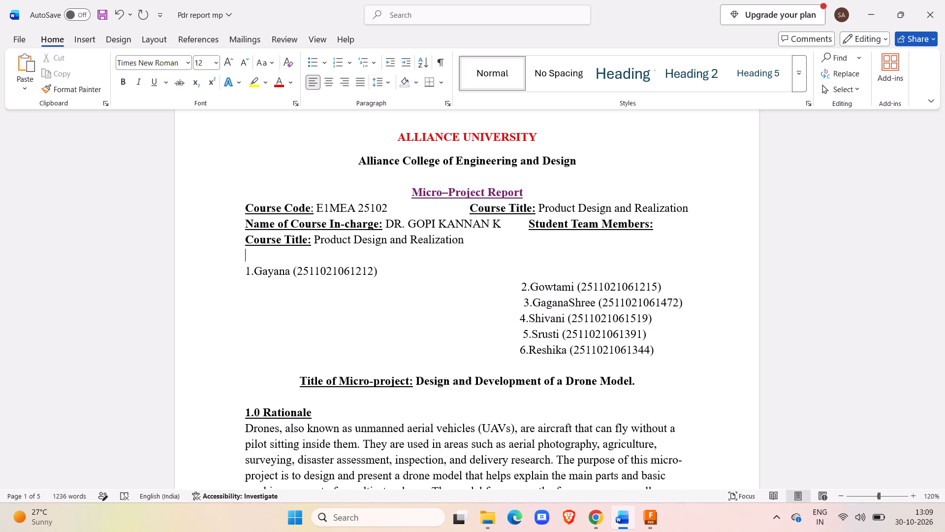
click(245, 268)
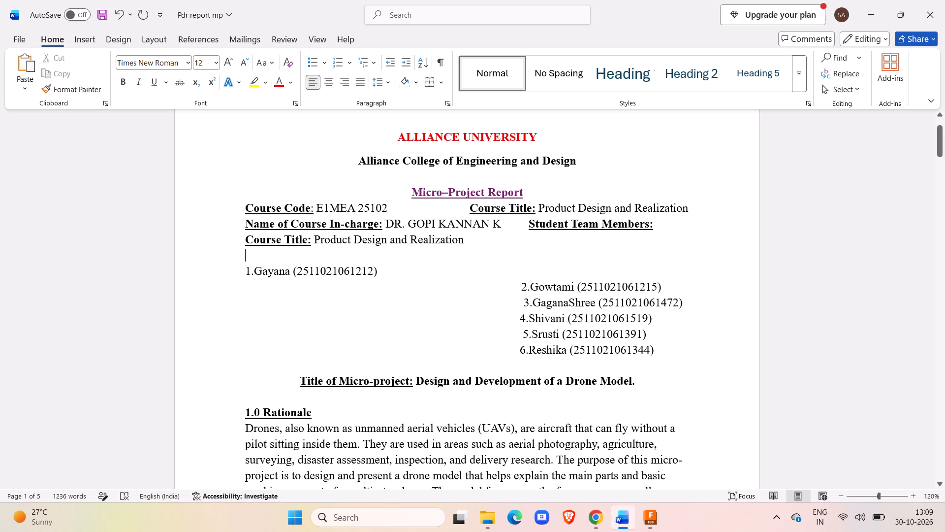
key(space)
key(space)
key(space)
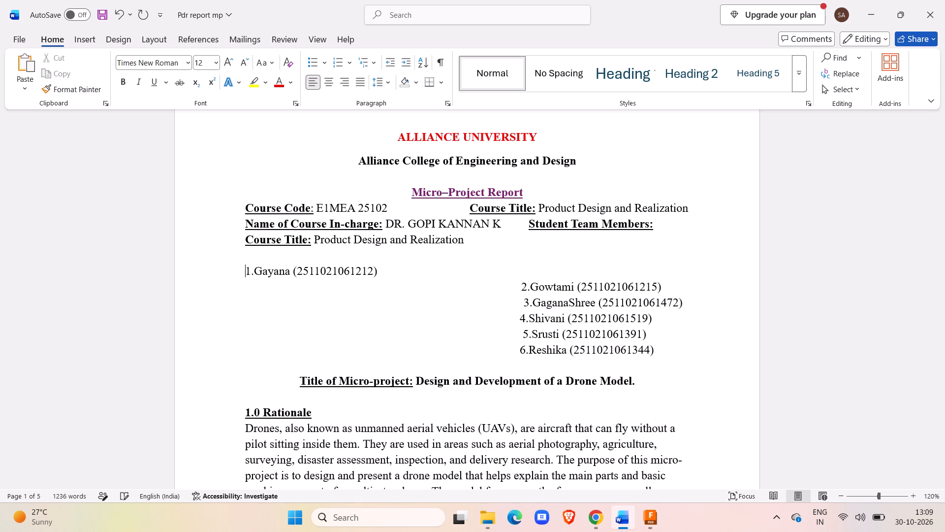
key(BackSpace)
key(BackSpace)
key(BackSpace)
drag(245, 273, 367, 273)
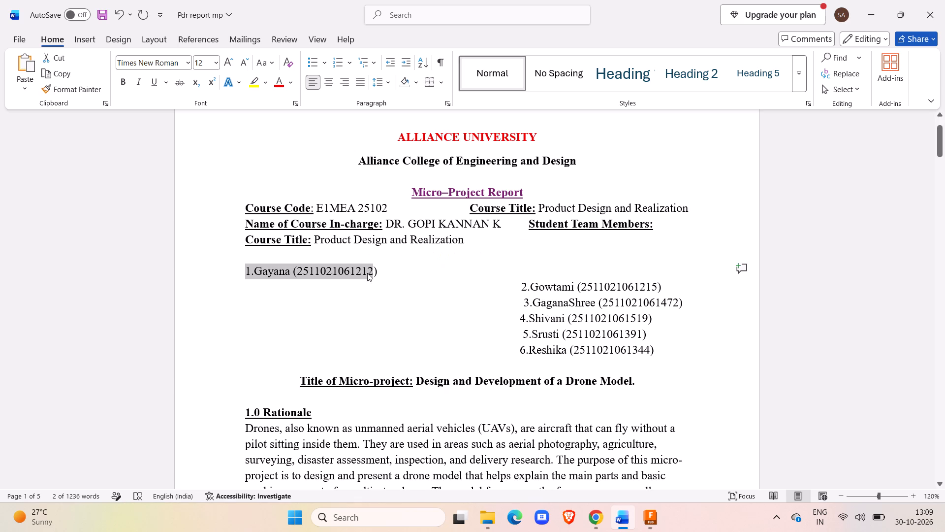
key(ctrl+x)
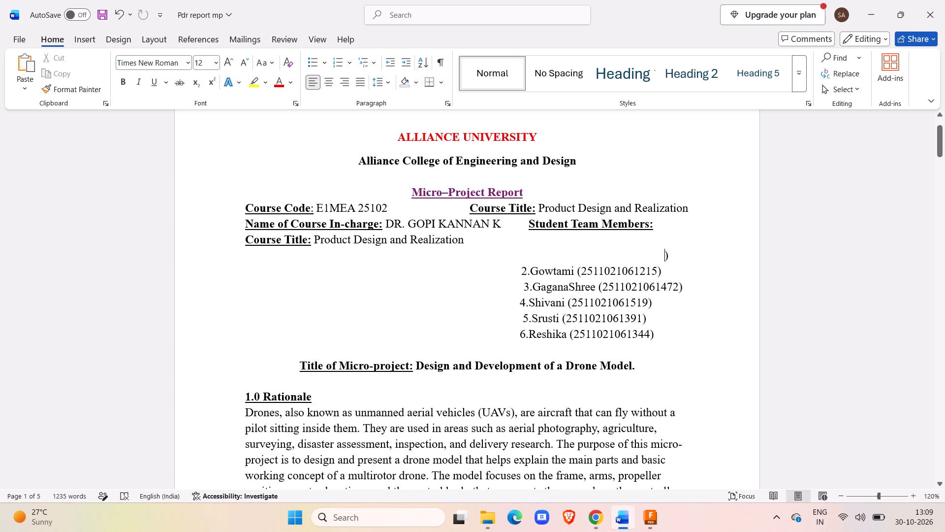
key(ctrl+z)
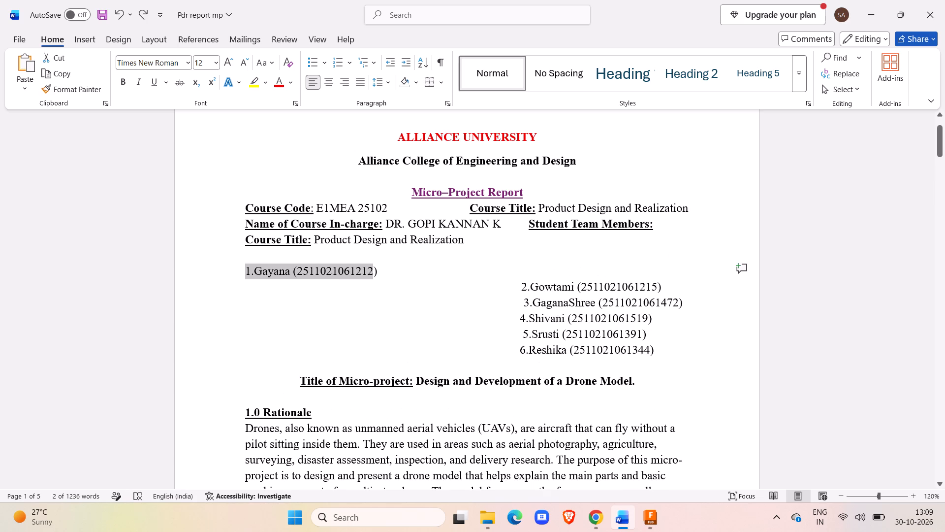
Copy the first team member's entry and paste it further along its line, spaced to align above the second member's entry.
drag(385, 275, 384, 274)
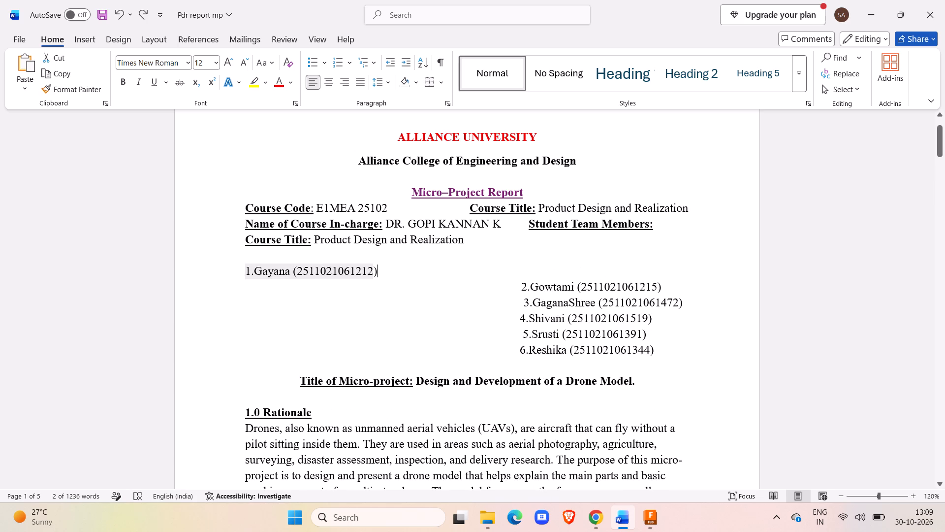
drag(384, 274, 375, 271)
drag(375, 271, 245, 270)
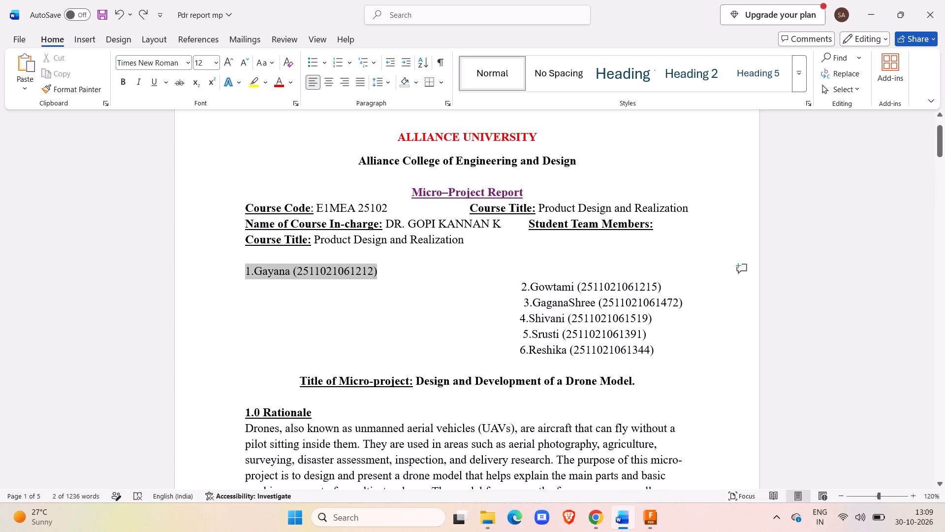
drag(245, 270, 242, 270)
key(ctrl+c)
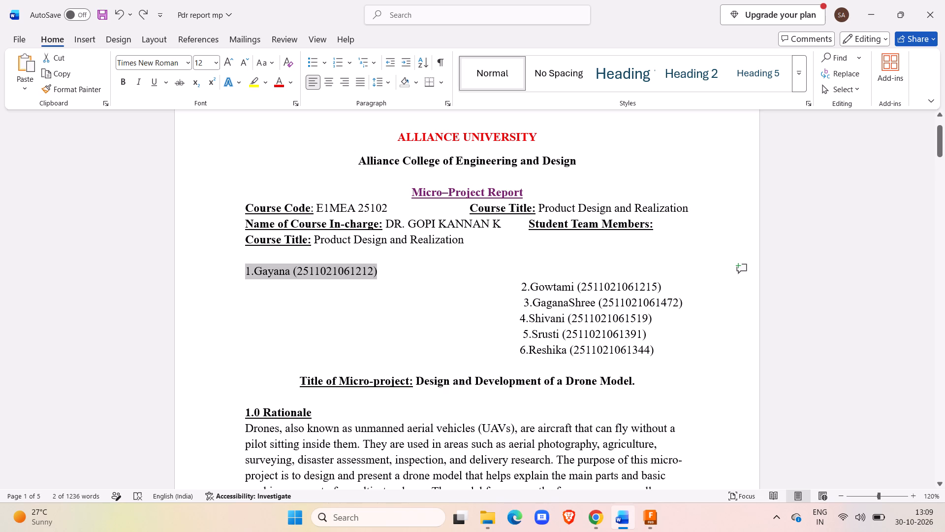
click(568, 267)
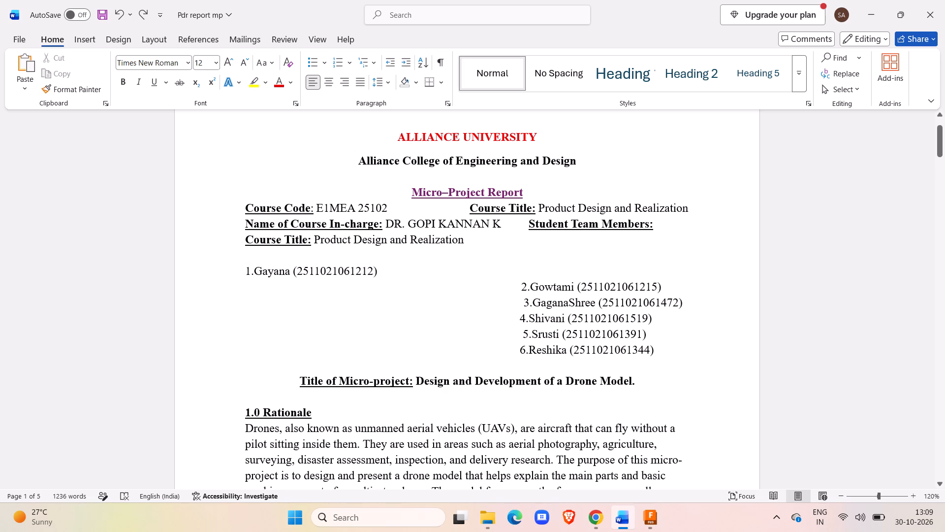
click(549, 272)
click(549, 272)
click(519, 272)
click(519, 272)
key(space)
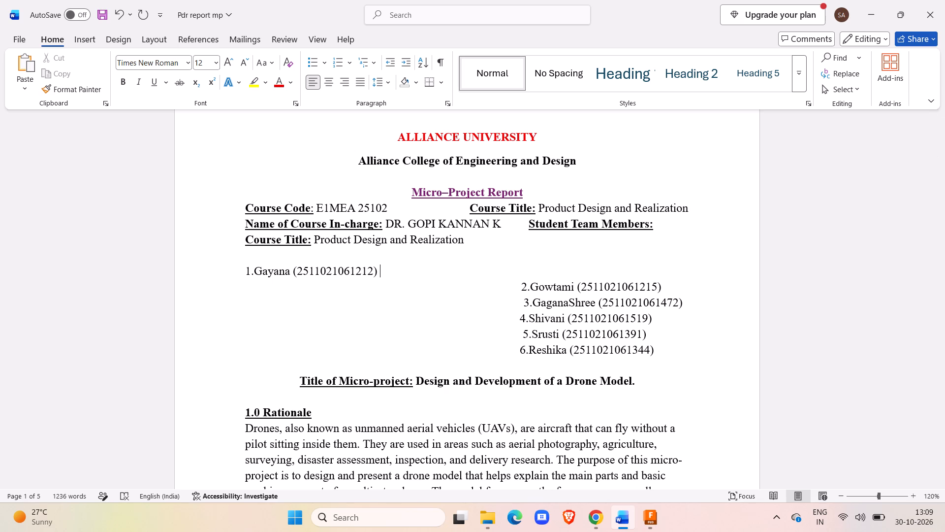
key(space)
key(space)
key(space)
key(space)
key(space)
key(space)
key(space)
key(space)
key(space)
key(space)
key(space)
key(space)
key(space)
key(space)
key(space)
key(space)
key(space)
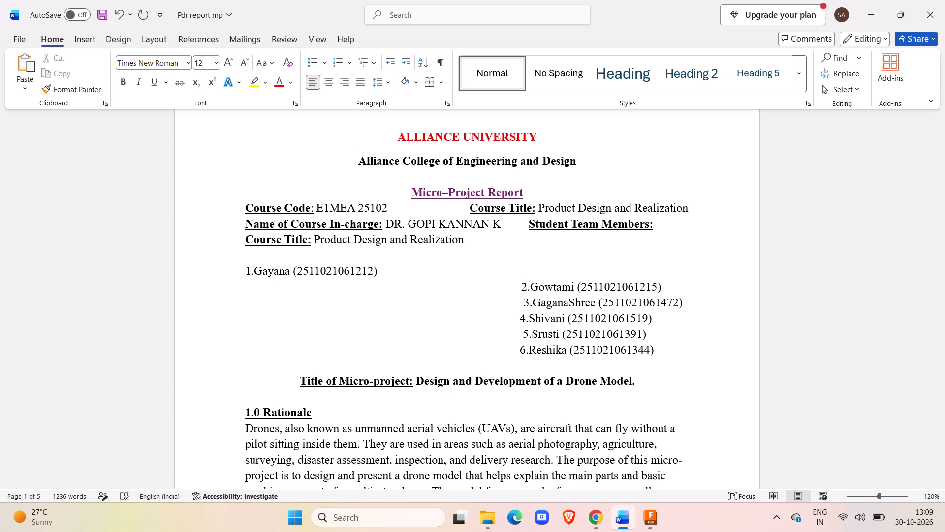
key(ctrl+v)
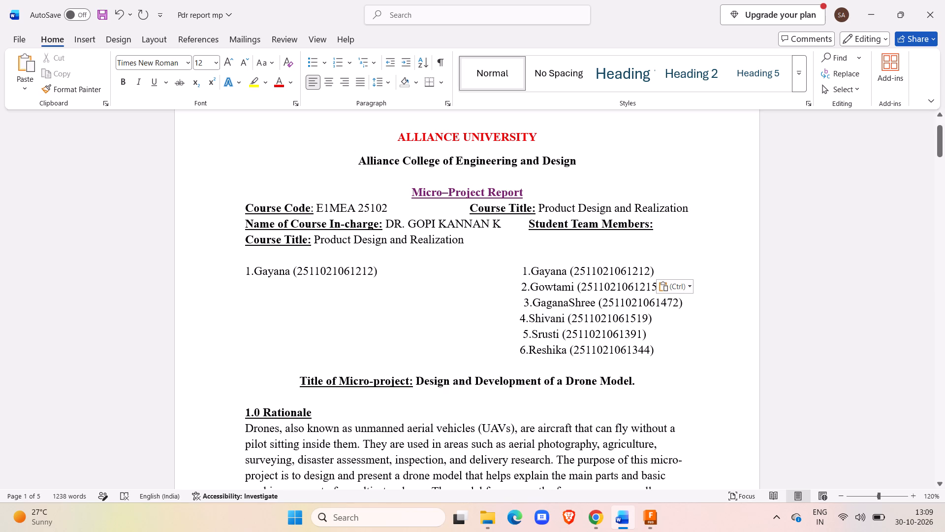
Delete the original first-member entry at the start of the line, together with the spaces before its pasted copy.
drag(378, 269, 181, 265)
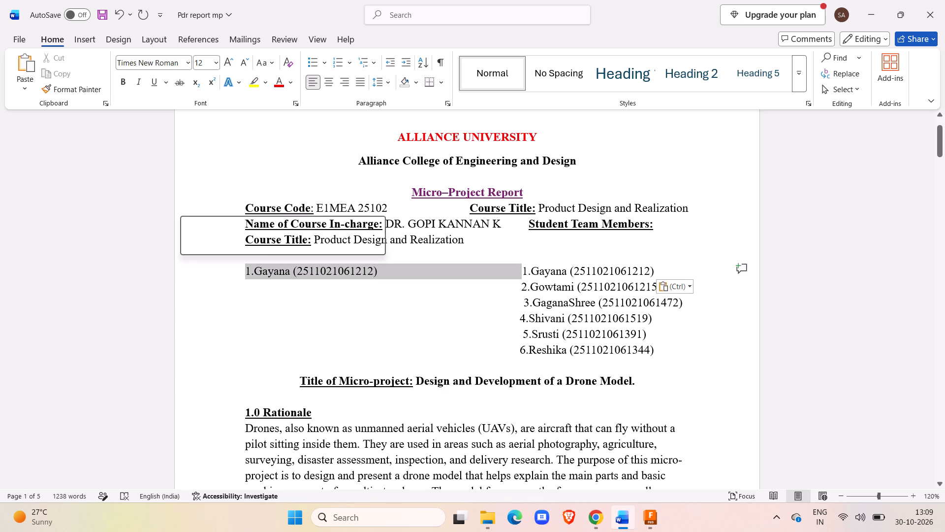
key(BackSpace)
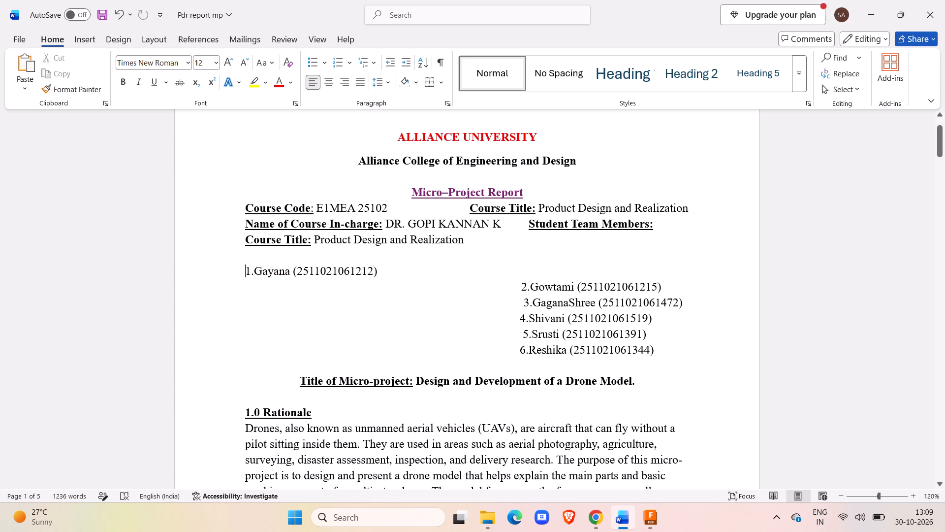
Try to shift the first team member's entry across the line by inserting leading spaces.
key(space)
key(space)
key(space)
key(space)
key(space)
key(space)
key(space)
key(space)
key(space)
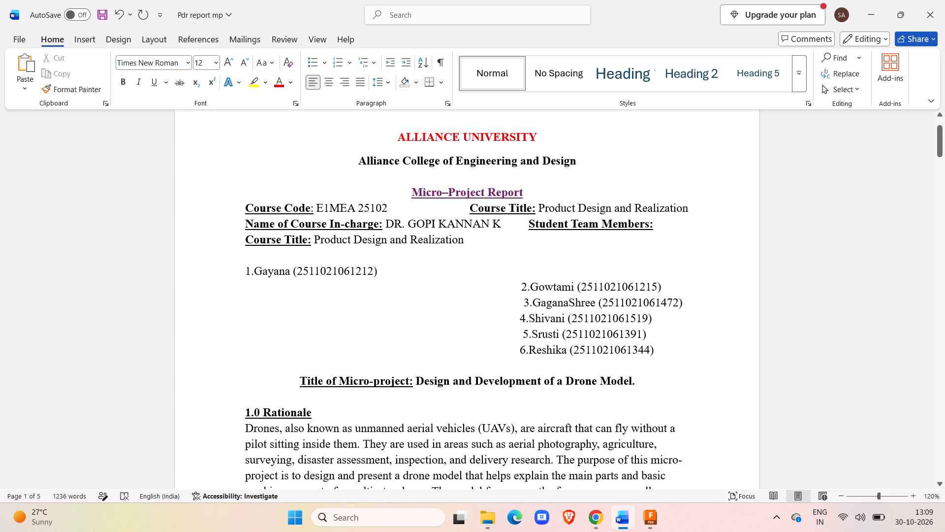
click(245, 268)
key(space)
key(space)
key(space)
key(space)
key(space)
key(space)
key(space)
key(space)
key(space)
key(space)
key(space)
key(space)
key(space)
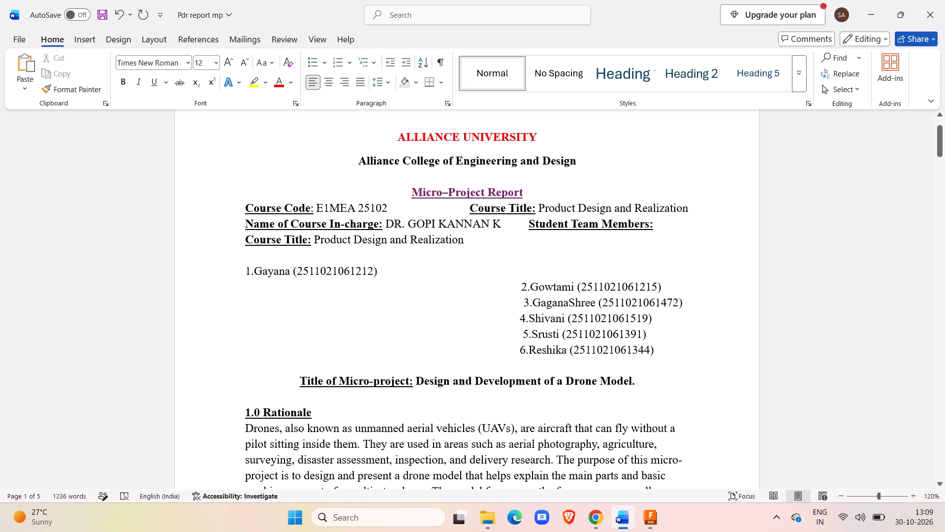
Remove the blank line between the lower "Course Title" line and the first team member's entry.
click(377, 256)
key(BackSpace)
key(BackSpace)
key(BackSpace)
key(BackSpace)
key(BackSpace)
key(BackSpace)
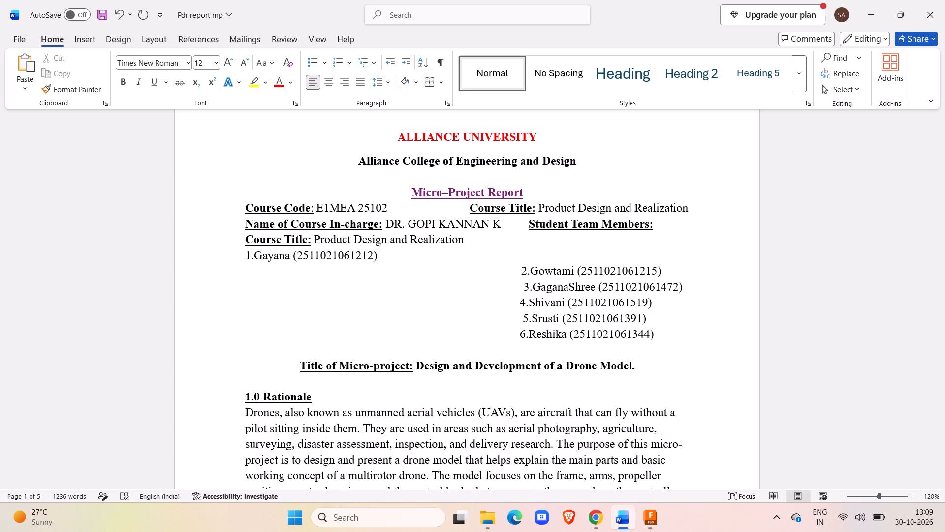
key(BackSpace)
key(n)
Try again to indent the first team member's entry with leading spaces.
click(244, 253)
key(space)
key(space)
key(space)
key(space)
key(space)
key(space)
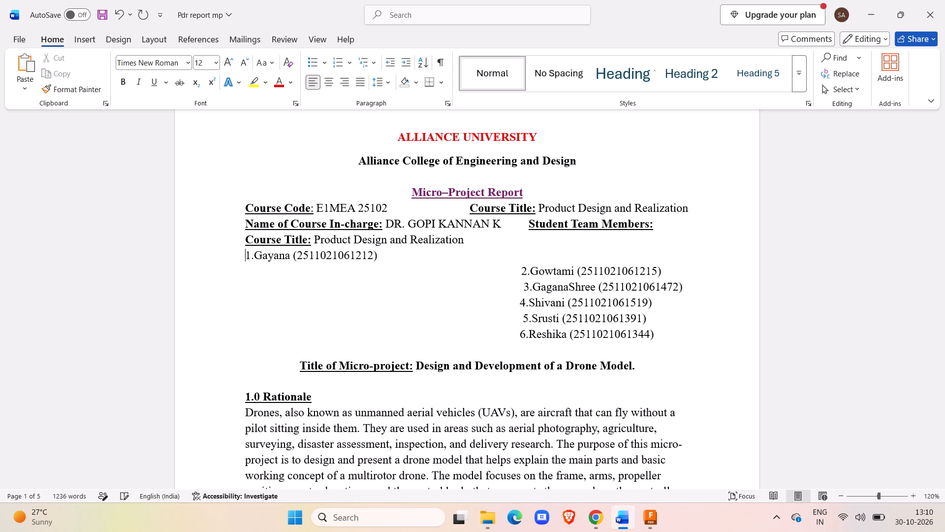
Copy the first team member's complete entry.
drag(243, 255, 378, 255)
key(ctrl+c)
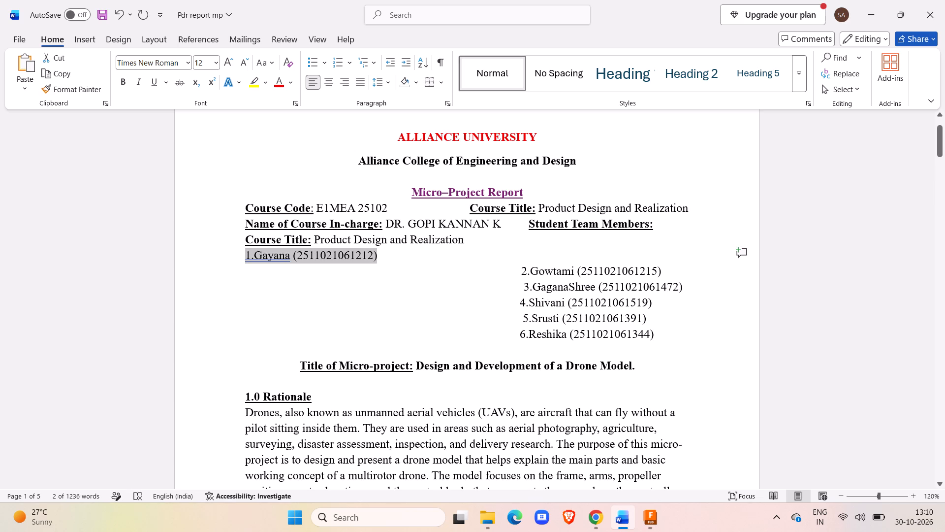
Delete the duplicate "Course Title: Product Design and Realization" text from the Course Code line.
drag(470, 206, 669, 197)
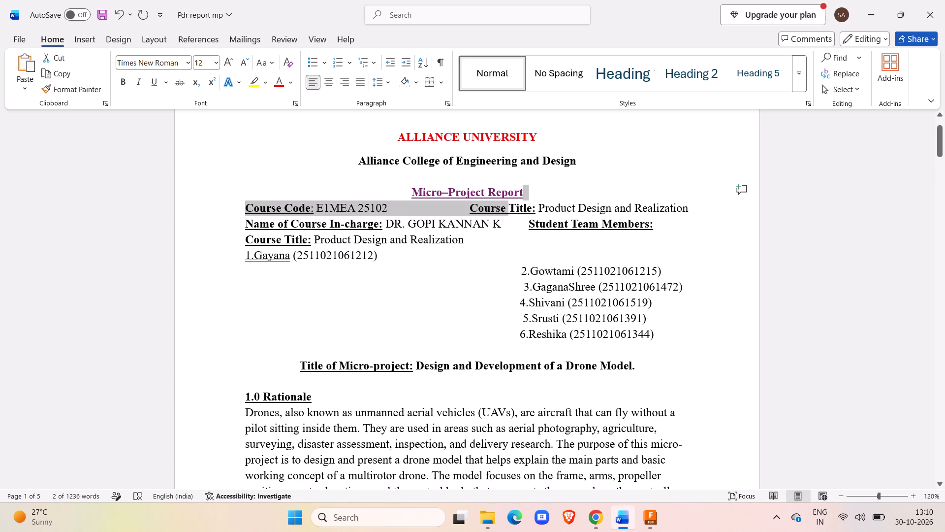
drag(669, 197, 690, 211)
key(BackSpace)
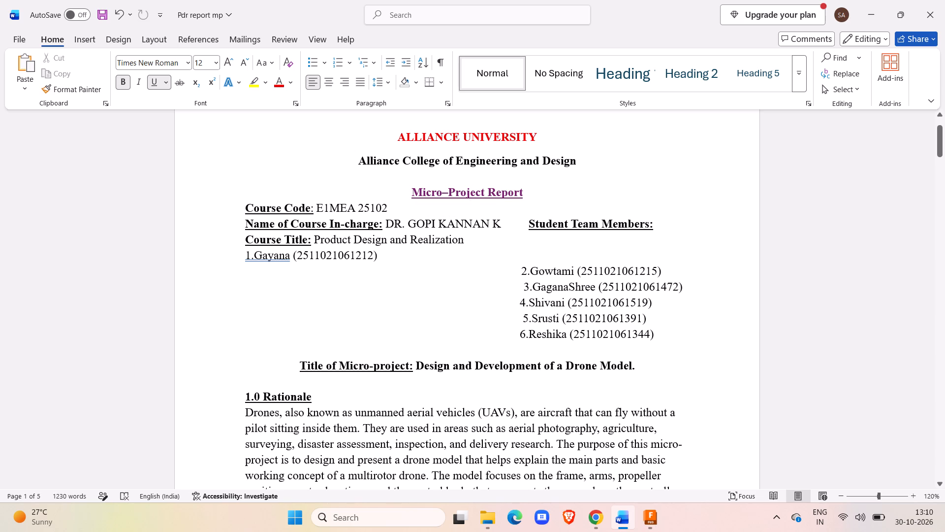
Add spaces after the first team member's entry and paste its copy in line with the second member's entry.
click(527, 254)
key(space)
key(space)
key(space)
key(space)
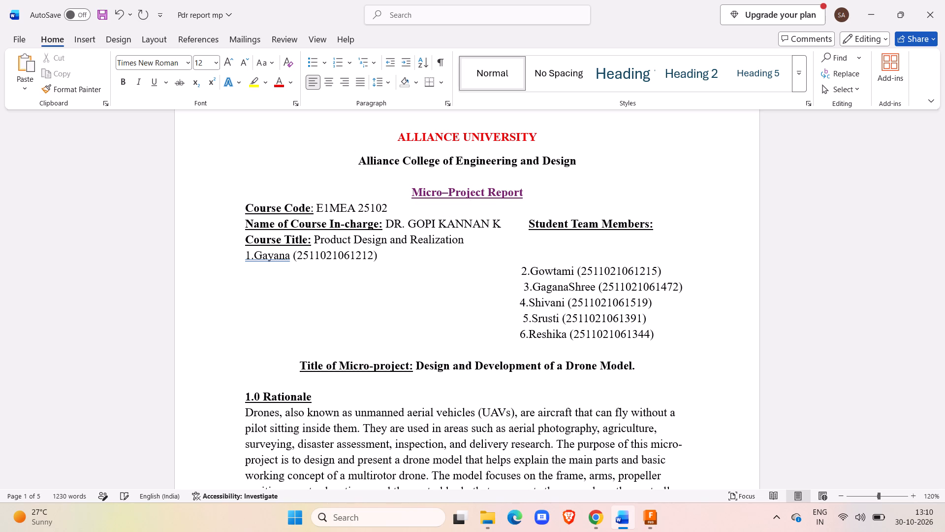
key(space)
key(space)
key(space)
key(space)
key(space)
key(space)
key(space)
key(space)
key(space)
key(space)
key(space)
key(space)
key(space)
key(space)
key(space)
key(space)
key(space)
key(space)
key(space)
key(space)
key(space)
key(space)
key(space)
key(space)
key(space)
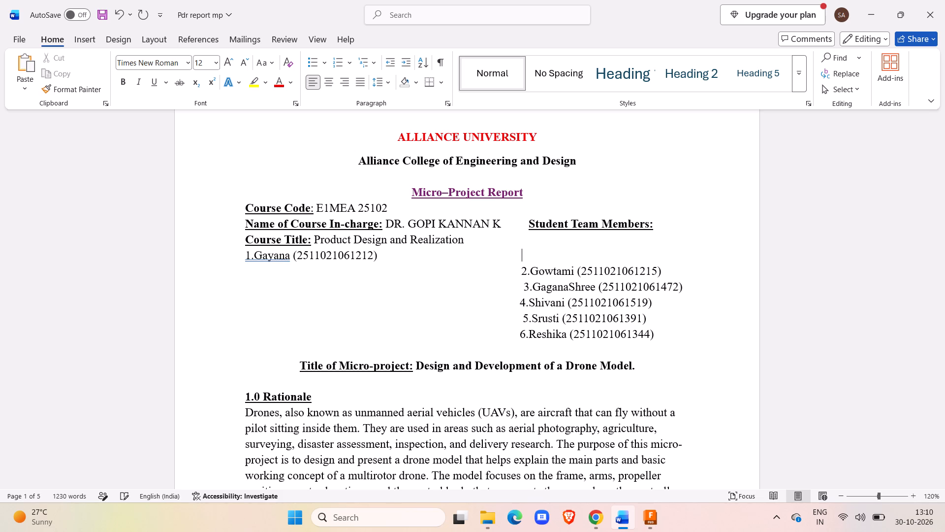
key(ctrl+v)
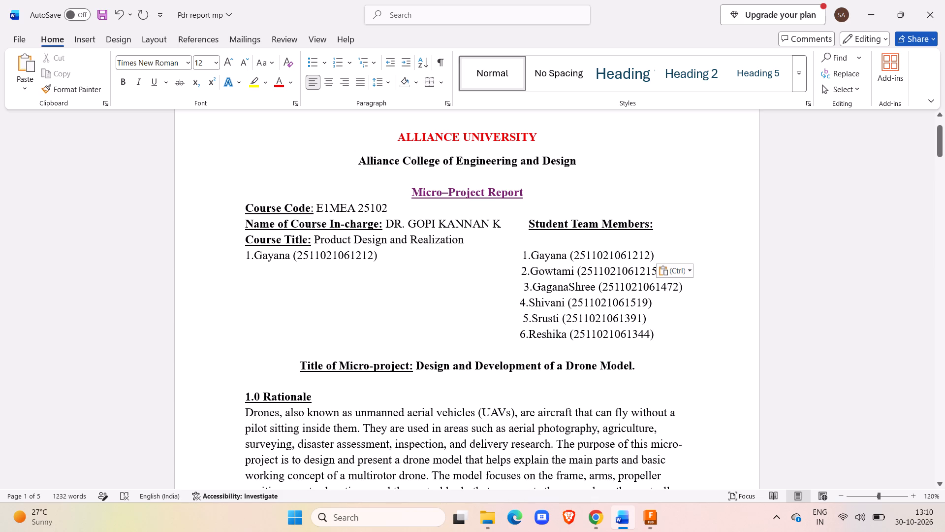
Delete the original first-member entry at the start of the line, keeping the spaces and the pasted copy.
drag(244, 254, 382, 252)
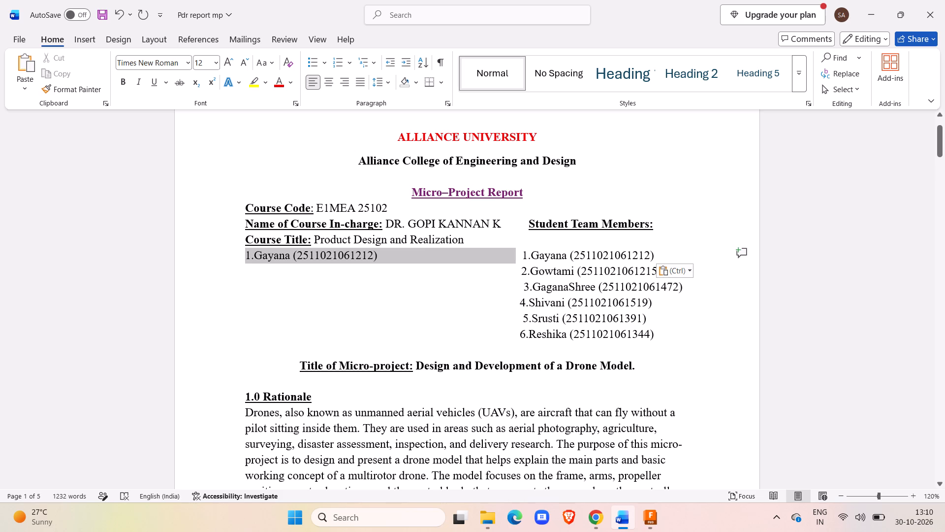
drag(382, 252, 376, 254)
drag(376, 254, 373, 254)
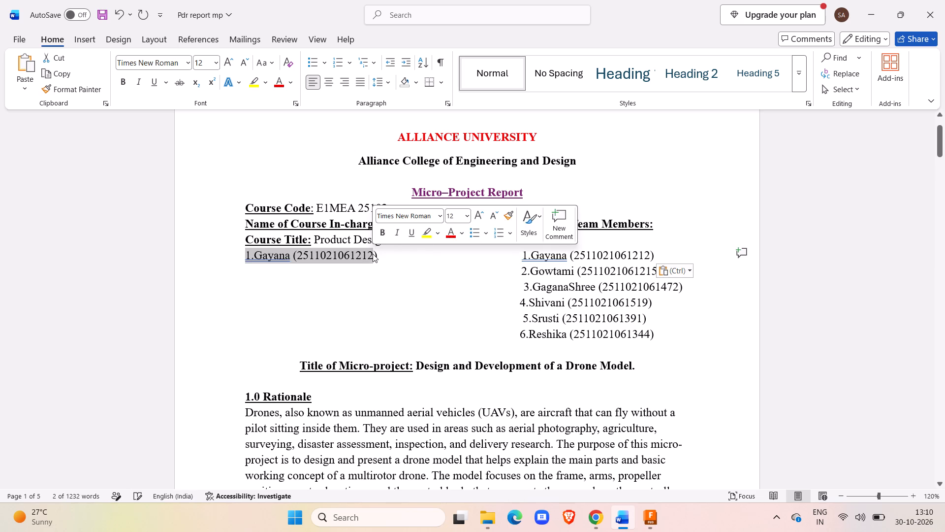
key(BackSpace)
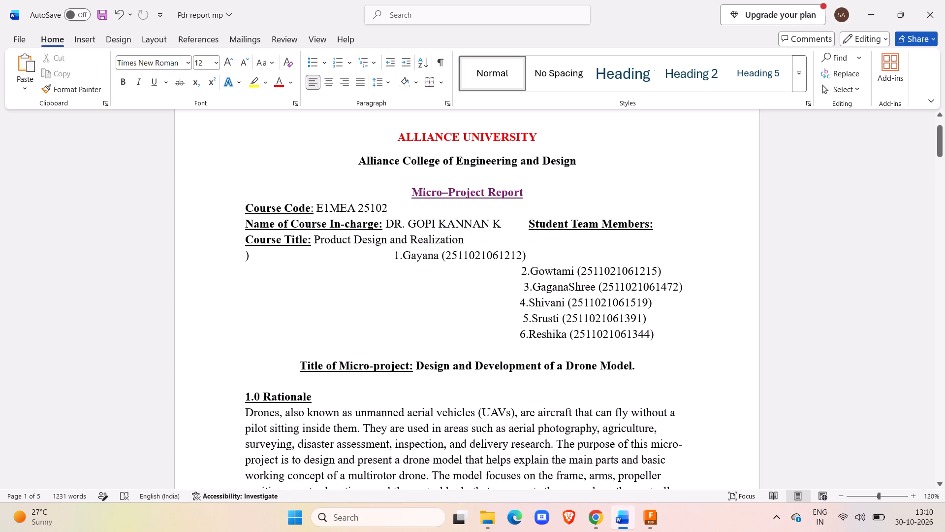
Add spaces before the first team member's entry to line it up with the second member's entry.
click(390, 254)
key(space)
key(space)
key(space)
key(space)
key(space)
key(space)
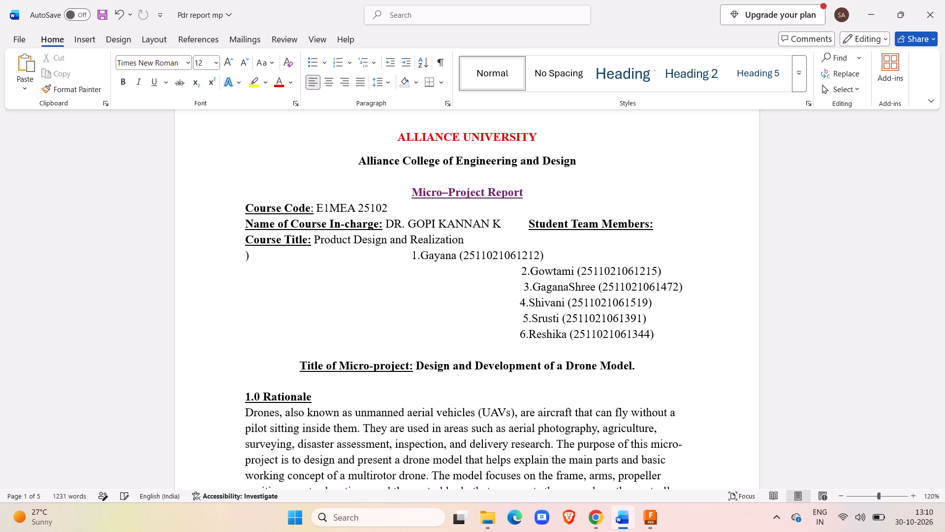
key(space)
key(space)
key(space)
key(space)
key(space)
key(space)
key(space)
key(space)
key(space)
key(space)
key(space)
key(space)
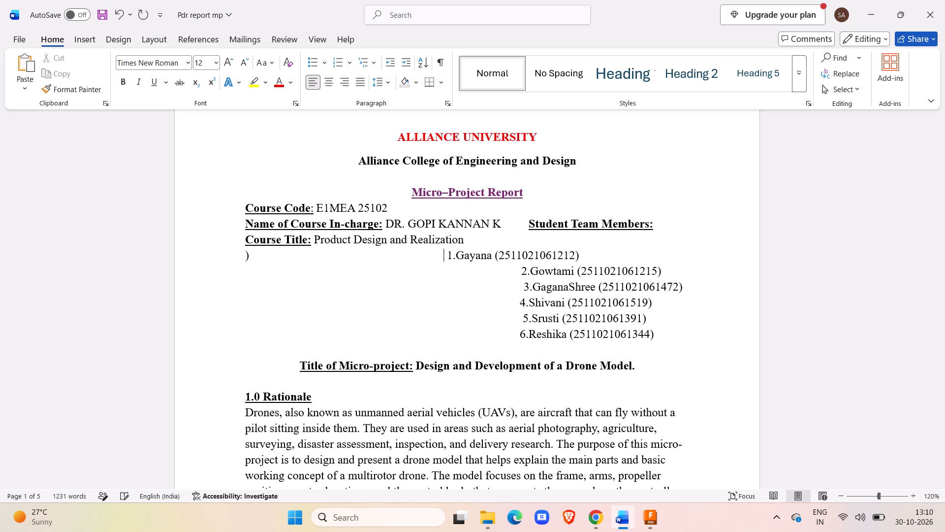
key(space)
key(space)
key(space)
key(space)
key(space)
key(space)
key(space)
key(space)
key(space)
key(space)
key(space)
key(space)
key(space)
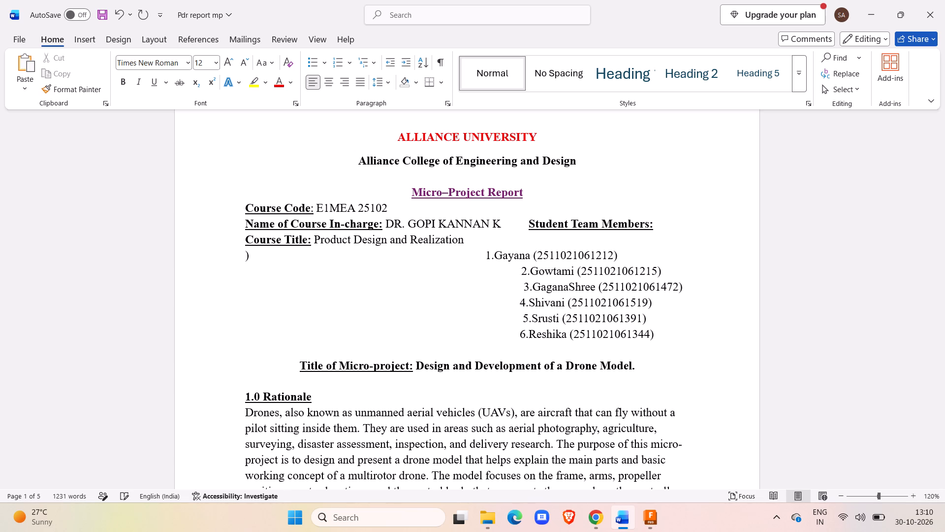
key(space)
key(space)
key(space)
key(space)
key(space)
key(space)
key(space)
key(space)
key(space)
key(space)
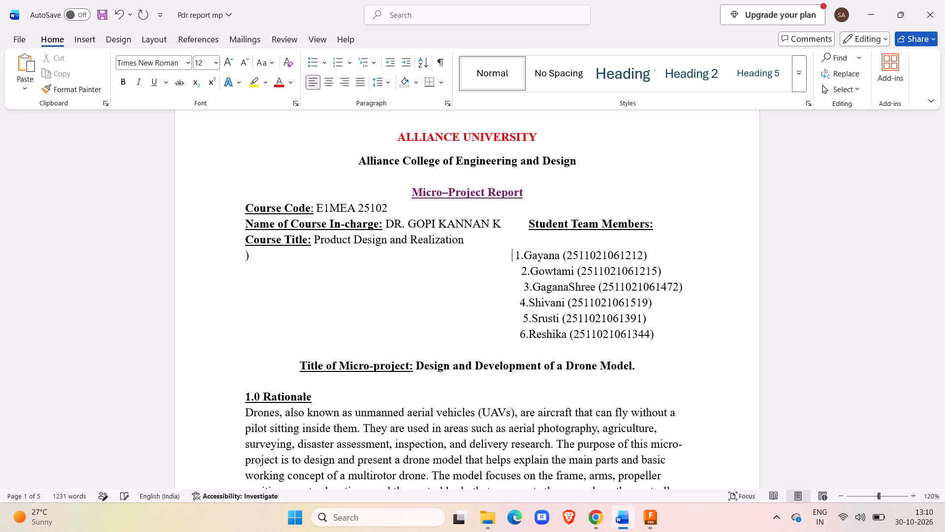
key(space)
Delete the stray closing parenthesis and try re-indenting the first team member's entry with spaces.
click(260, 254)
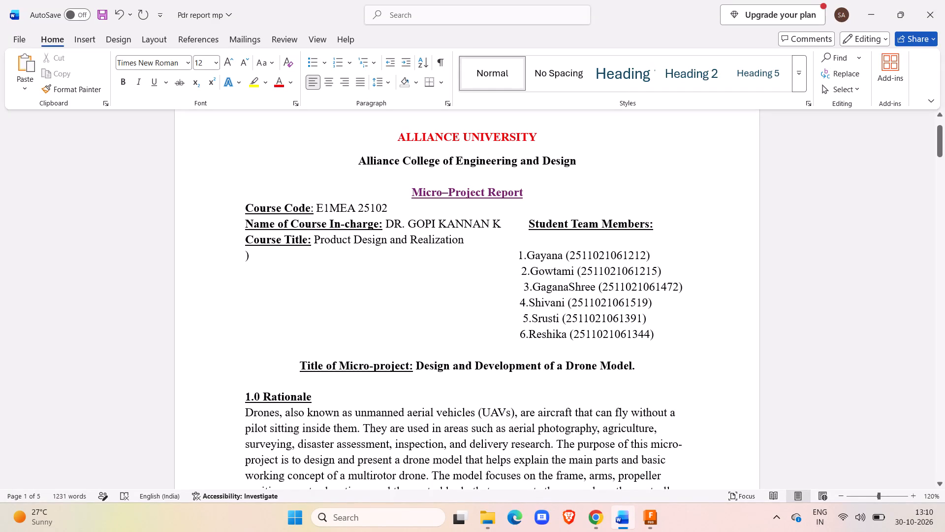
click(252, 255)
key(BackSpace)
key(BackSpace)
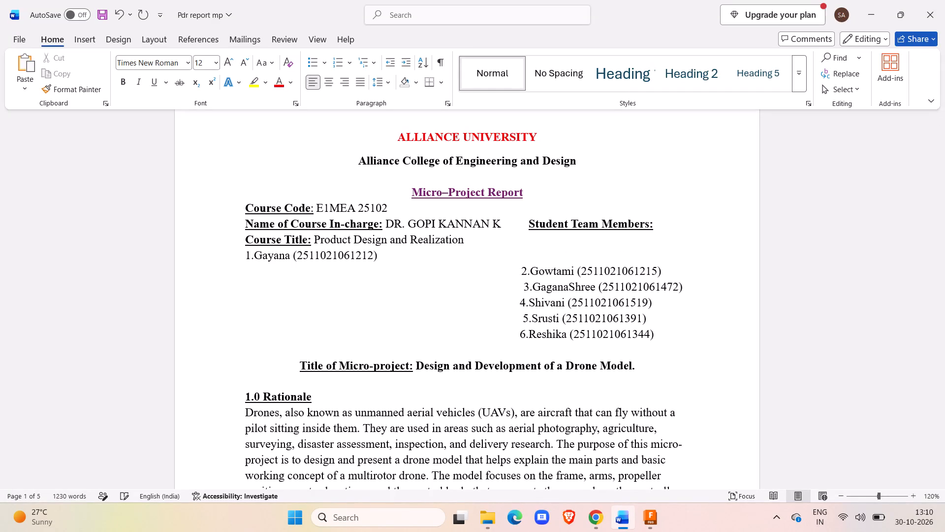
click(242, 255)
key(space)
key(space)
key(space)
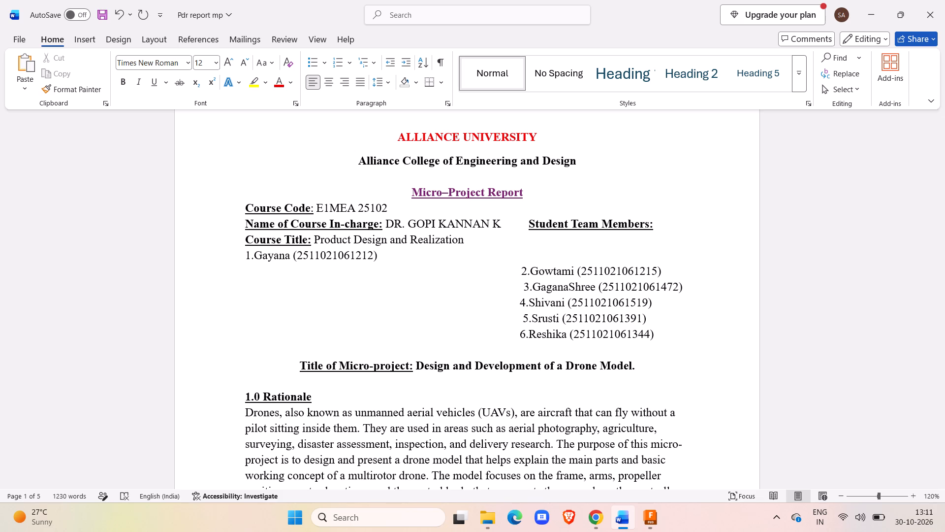
Undo the recent header edits back to the indented Course Title line and the first member's entry aligned above the second.
key(ctrl+z)
key(ctrl+z)
key(ctrl+z)
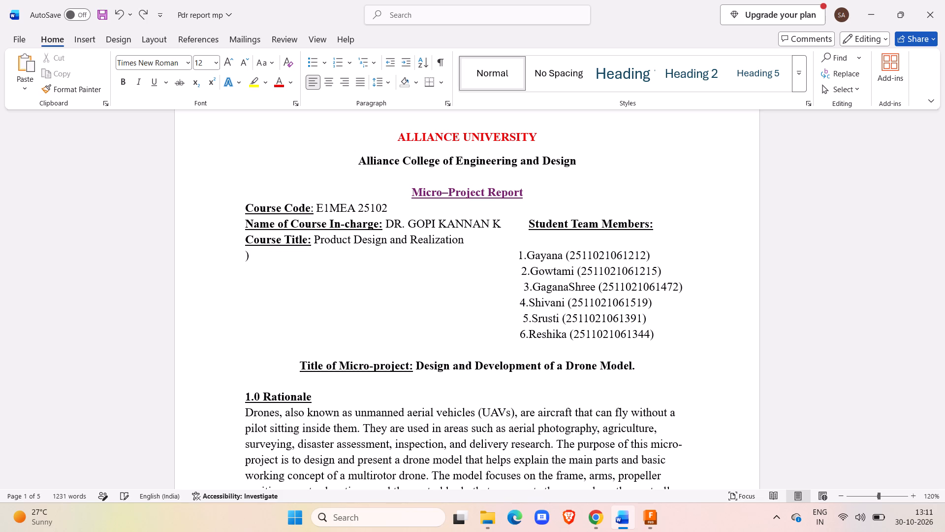
key(ctrl+z)
key(ctrl+z)
key(ctrl+z)
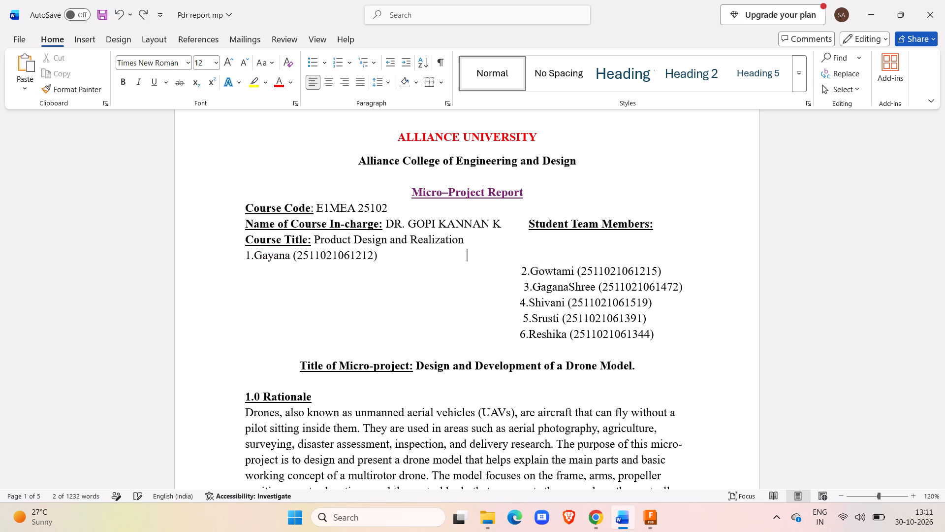
key(ctrl+z)
key(ctrl+z)
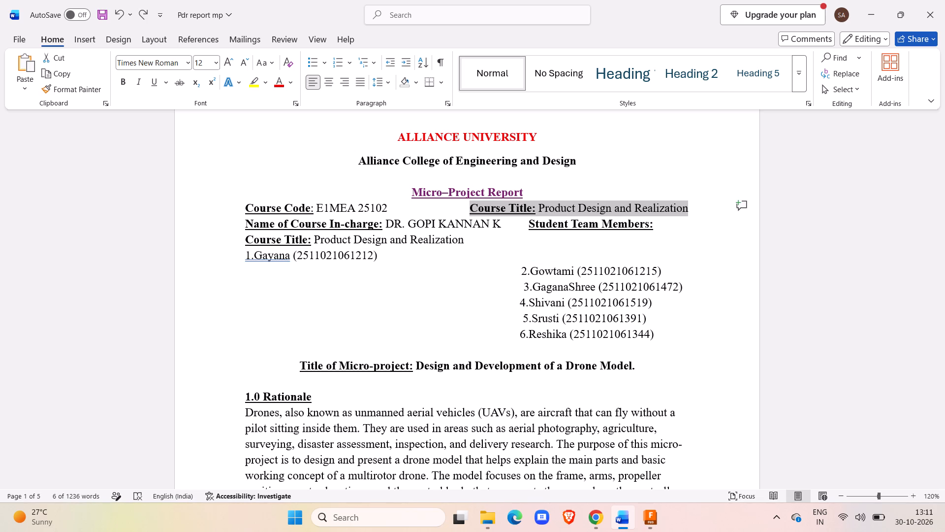
key(ctrl+z)
key(ctrl+z)
key(ctrl+z)
key(ctrl+z)
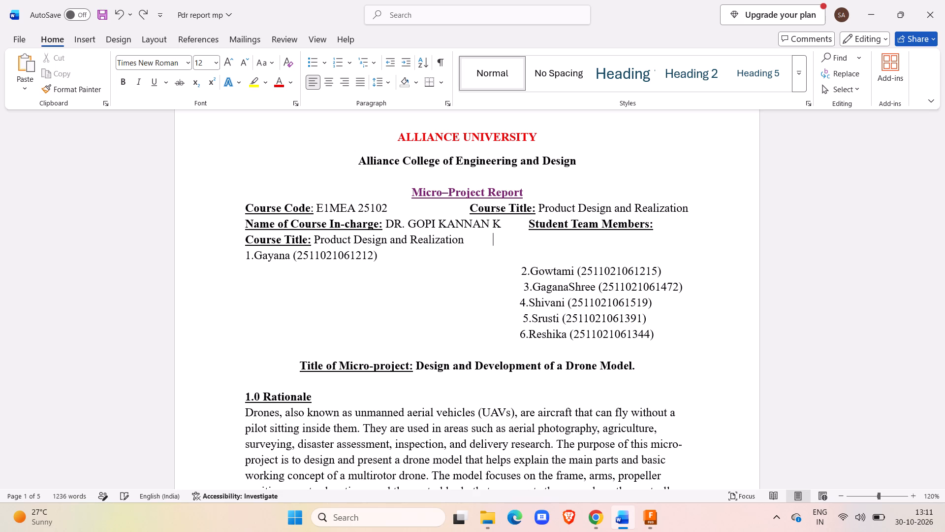
key(ctrl+z)
key(ctrl+z)
key(ctrl+z)
key(ctrl+z)
key(ctrl+z)
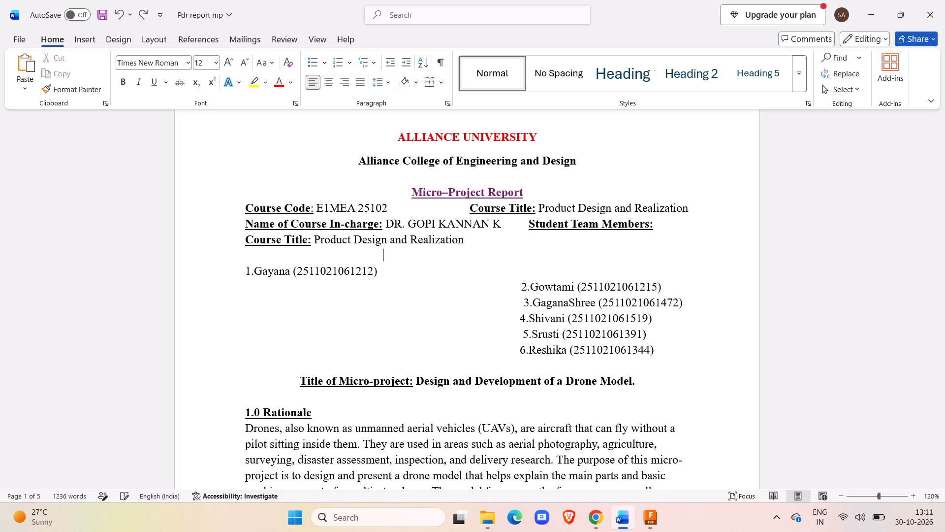
key(ctrl+z)
key(ctrl+z)
key(ctrl+z)
key(ctrl+z)
key(ctrl+z)
key(ctrl+z)
key(ctrl+z)
key(ctrl+z)
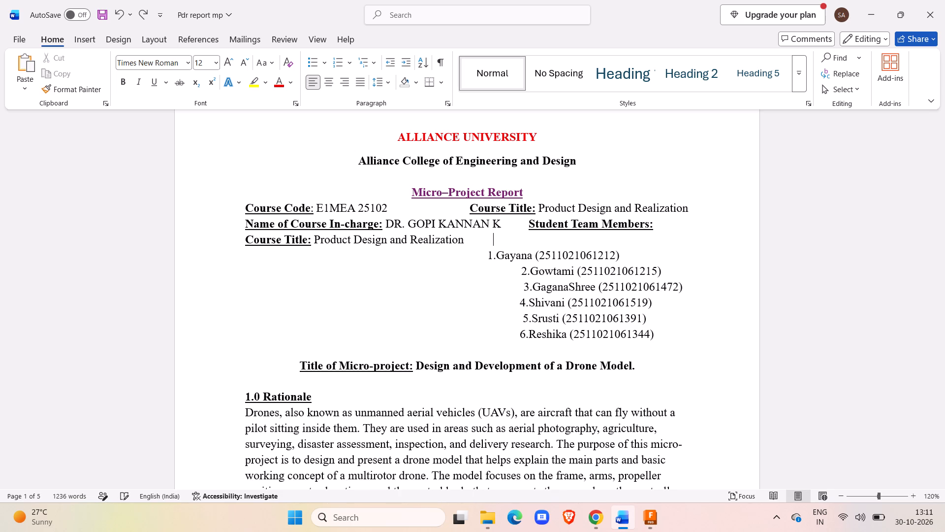
key(ctrl+z)
key(ctrl+z)
key(ctrl+z)
key(ctrl+z)
key(ctrl+z)
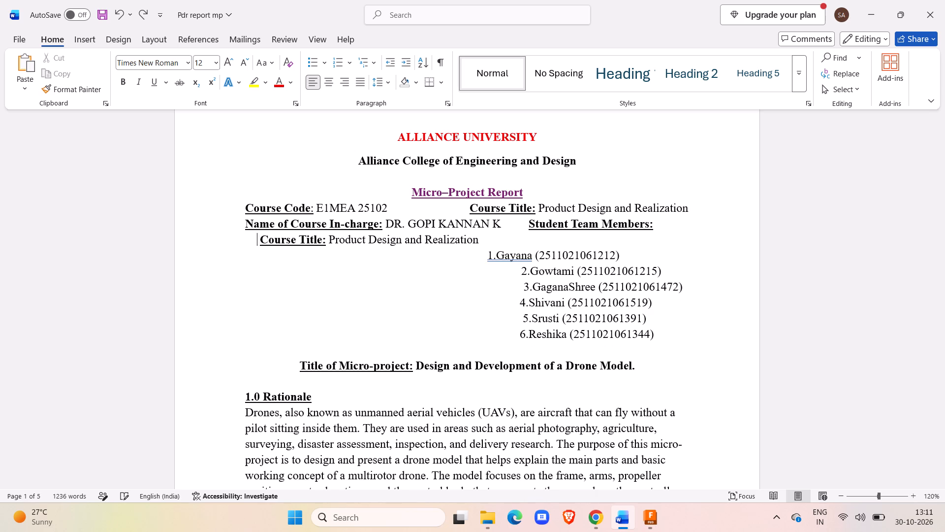
key(ctrl+z)
key(ctrl+z)
key(ctrl+z)
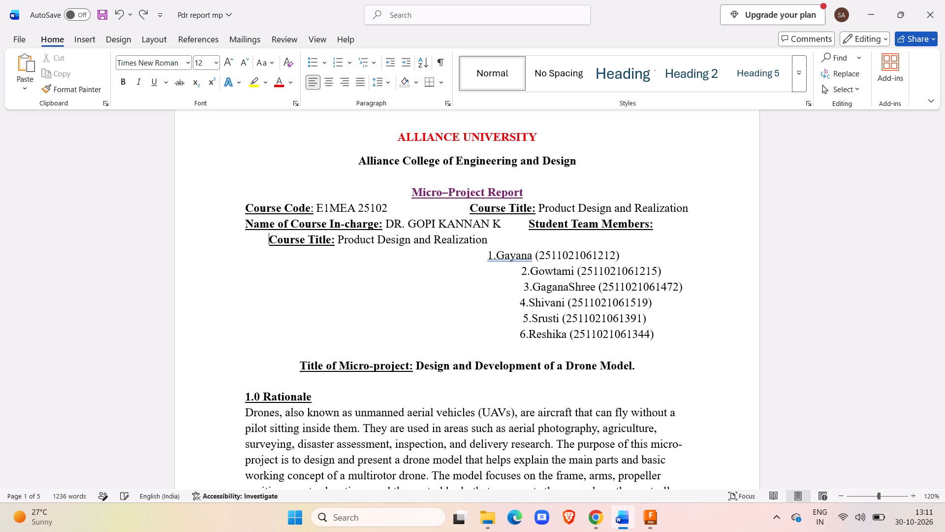
key(ctrl+z)
key(ctrl+z)
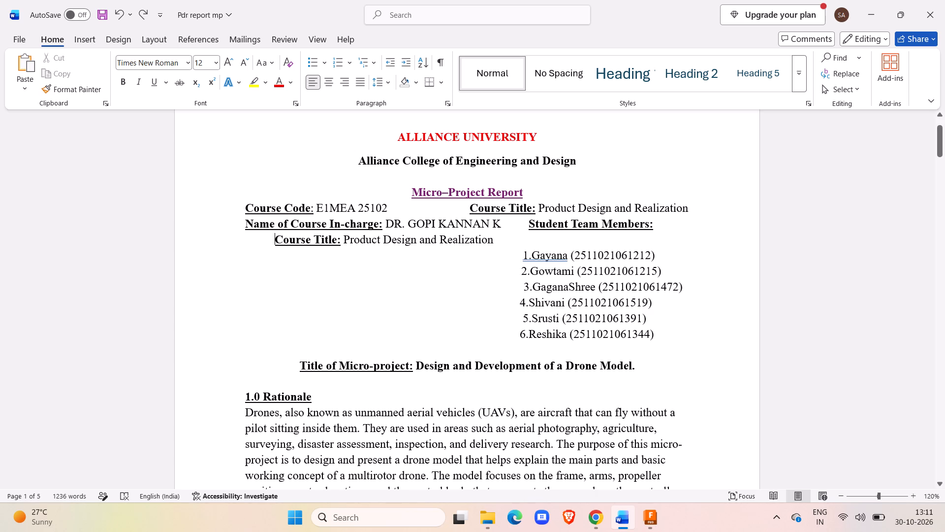
Delete the duplicate "Course Title: Product Design and Realization" text from the Course Code line.
drag(470, 208, 708, 210)
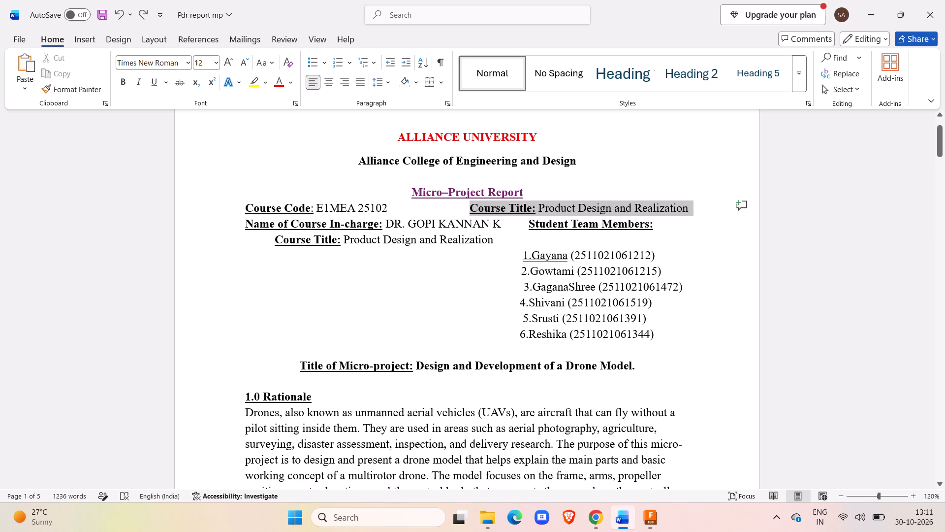
drag(708, 210, 709, 209)
key(BackSpace)
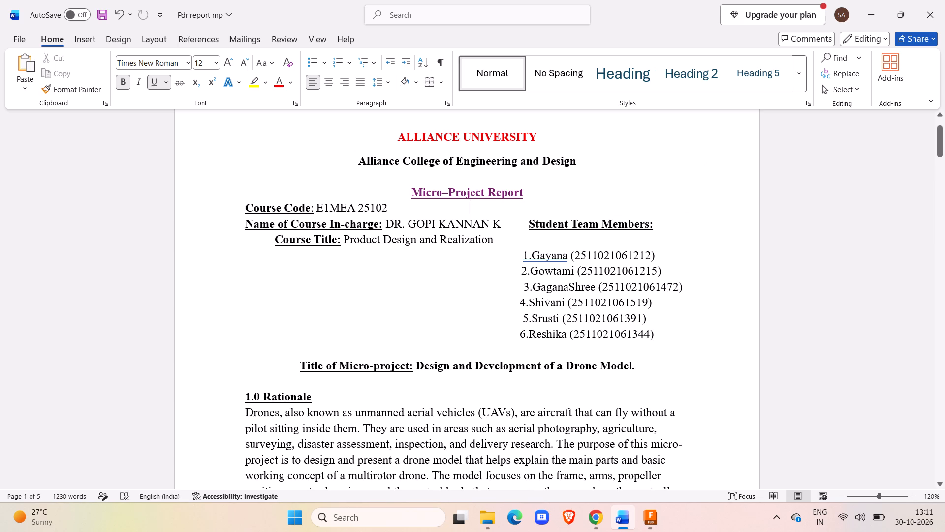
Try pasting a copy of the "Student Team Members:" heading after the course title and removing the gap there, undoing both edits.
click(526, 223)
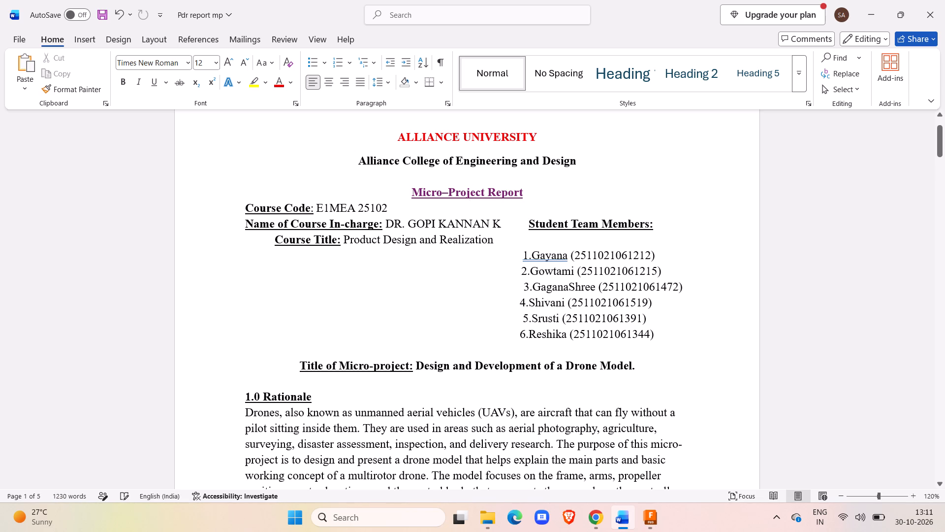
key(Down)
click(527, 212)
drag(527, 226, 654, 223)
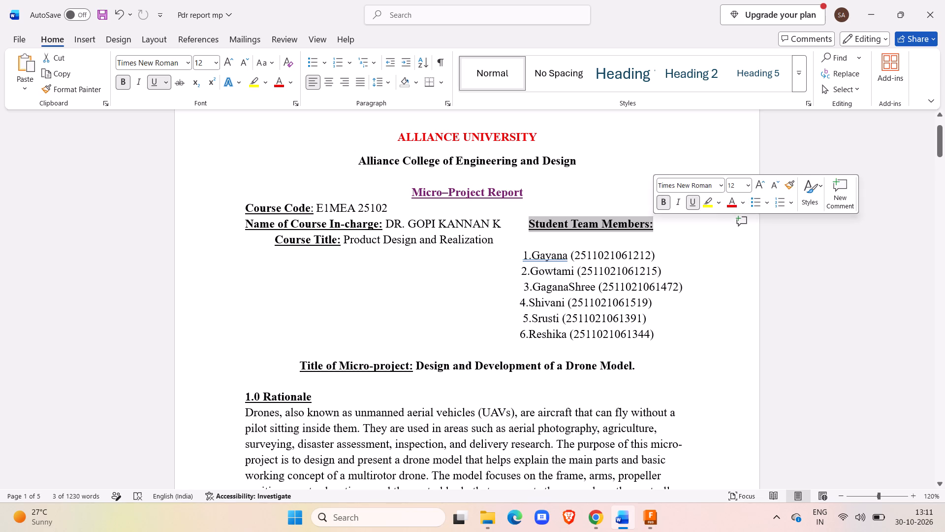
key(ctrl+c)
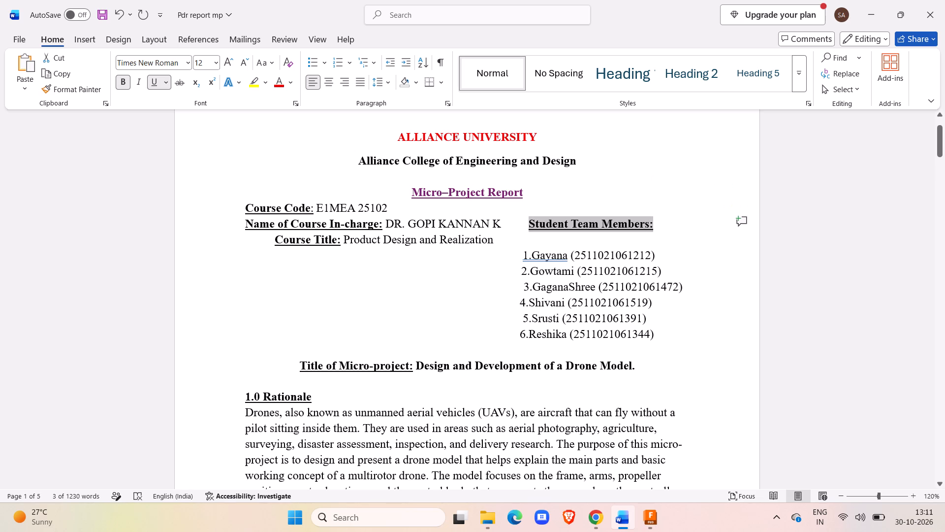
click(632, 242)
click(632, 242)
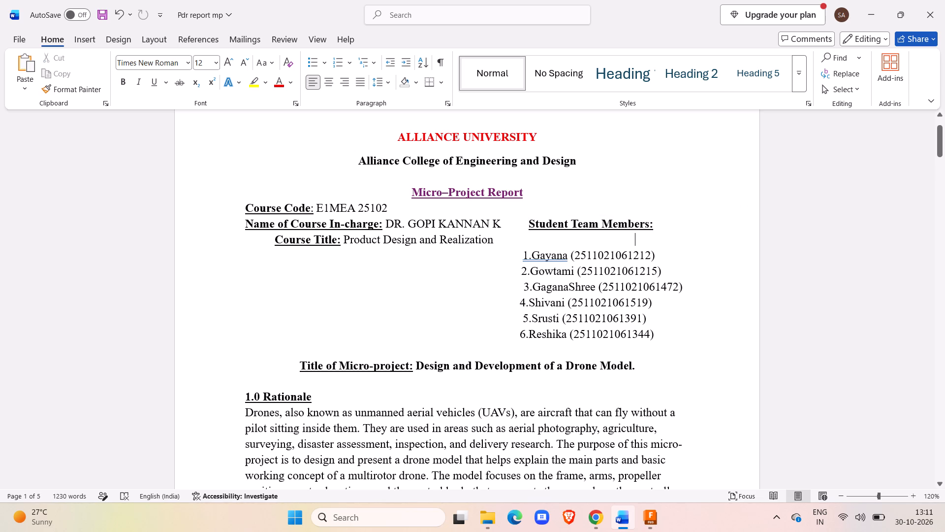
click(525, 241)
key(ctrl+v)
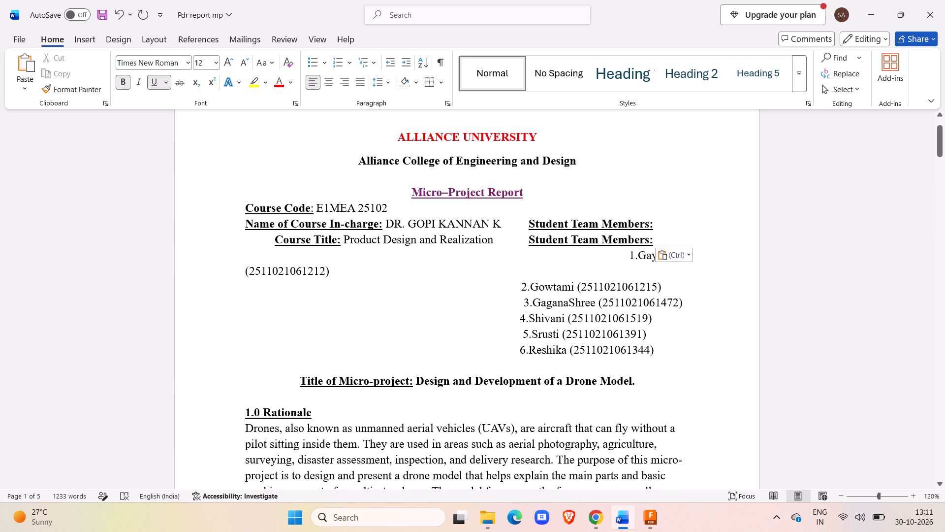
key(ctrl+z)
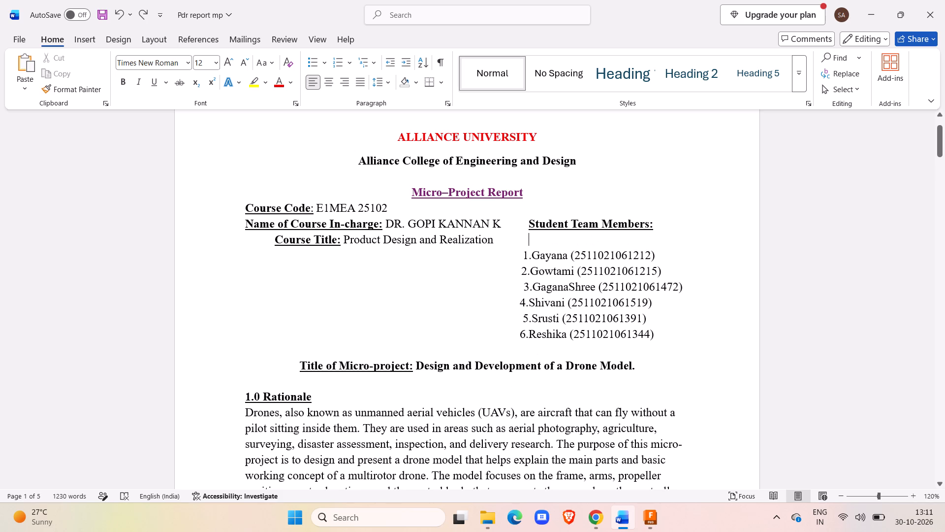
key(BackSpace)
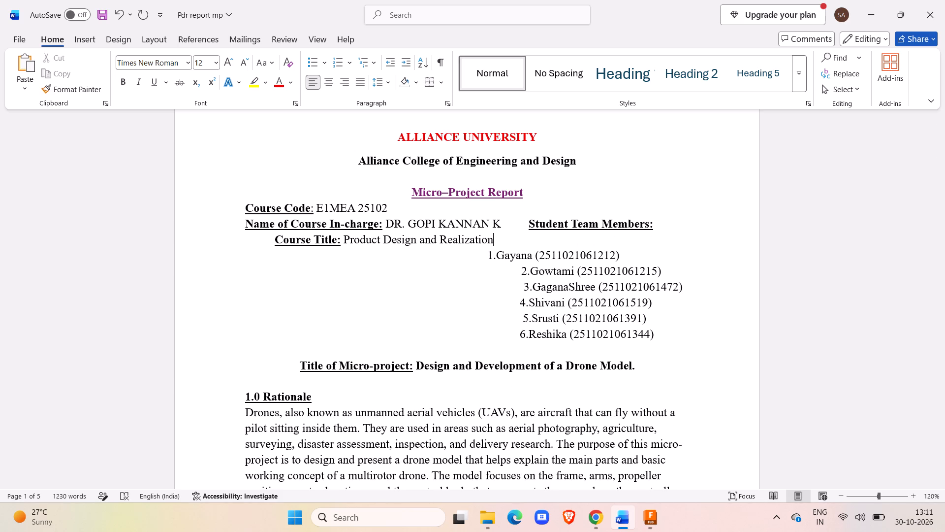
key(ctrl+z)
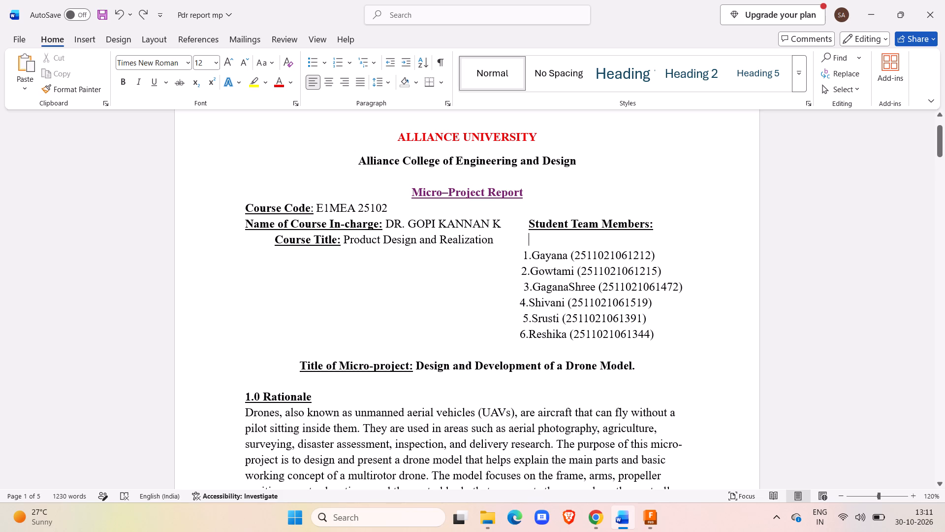
Remove three spaces before "Course Title:" to reduce that line's indent.
click(272, 238)
key(BackSpace)
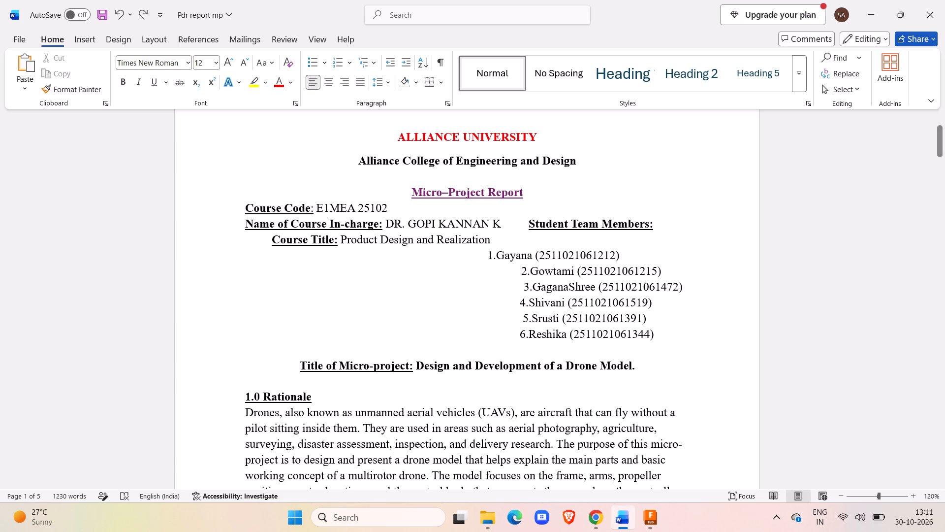
key(BackSpace)
key(BackSpace)
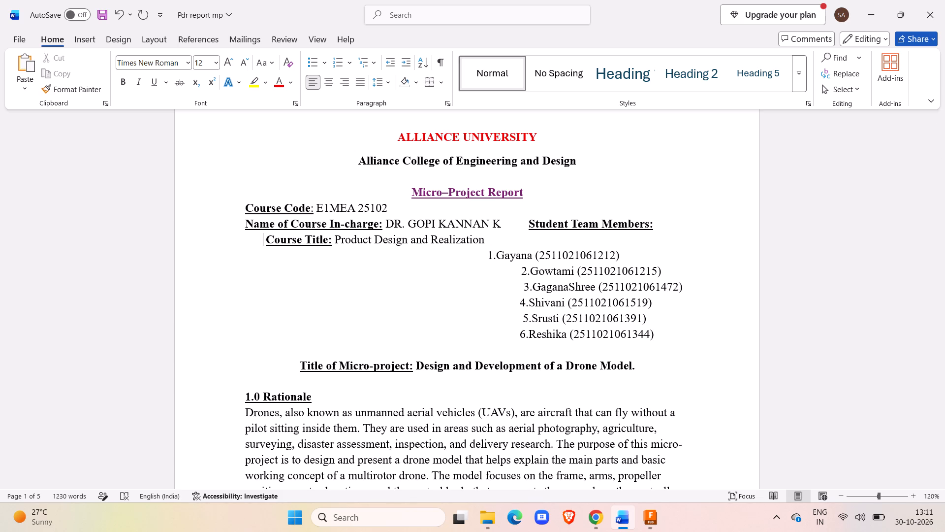
Reduce the spacing before the second team member's entry to line it up with the first member's entry.
click(516, 272)
key(BackSpace)
key(BackSpace)
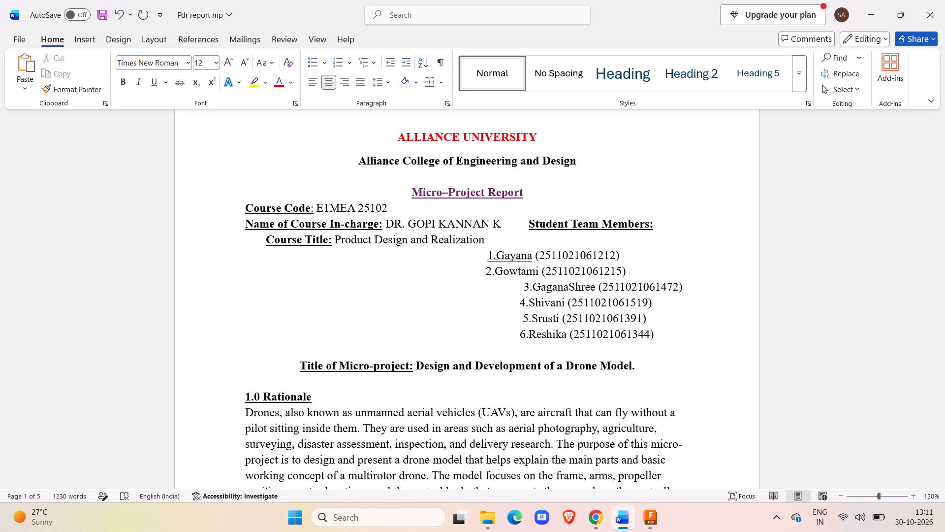
key(space)
Reduce the spacing before the third team member's entry to bring it closer to the entries above, undoing the final deletion.
click(522, 285)
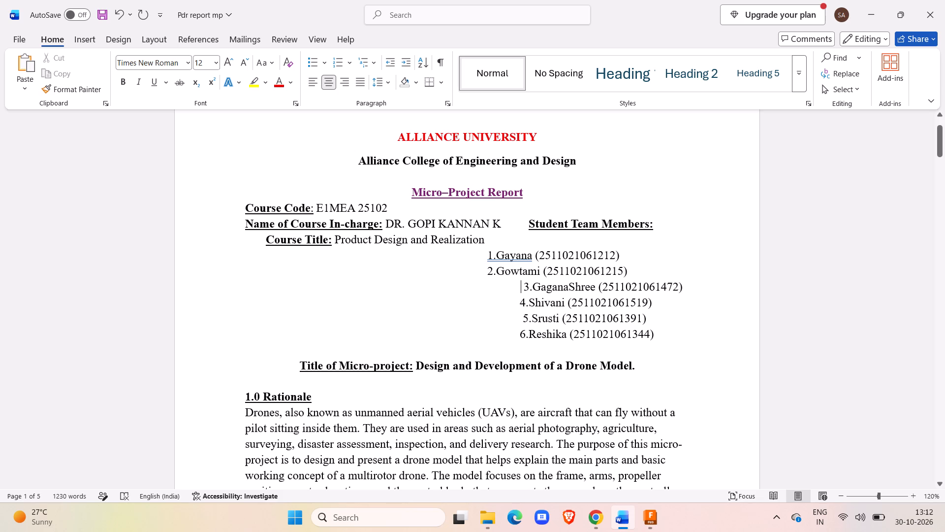
click(522, 285)
key(BackSpace)
key(BackSpace)
key(BackSpace)
key(BackSpace)
key(BackSpace)
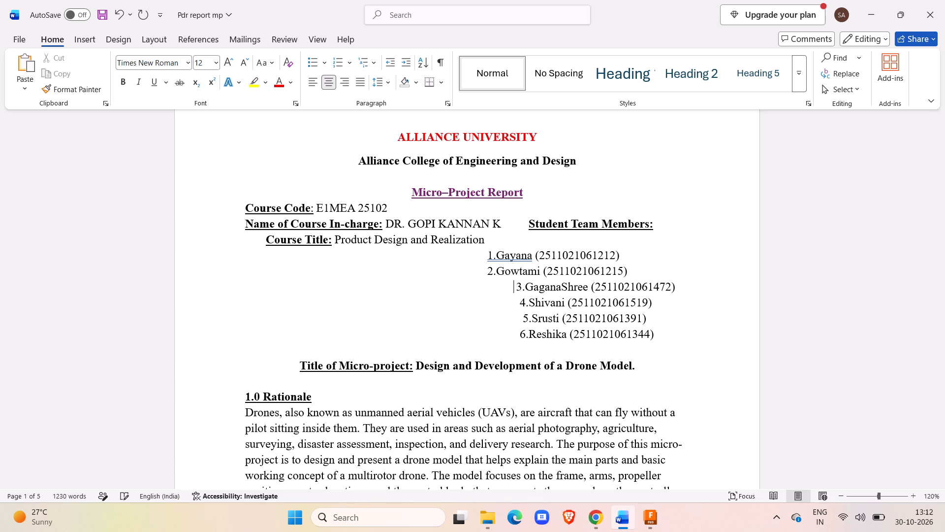
key(BackSpace)
key(BackSpace)
key(BackSpace)
key(BackSpace)
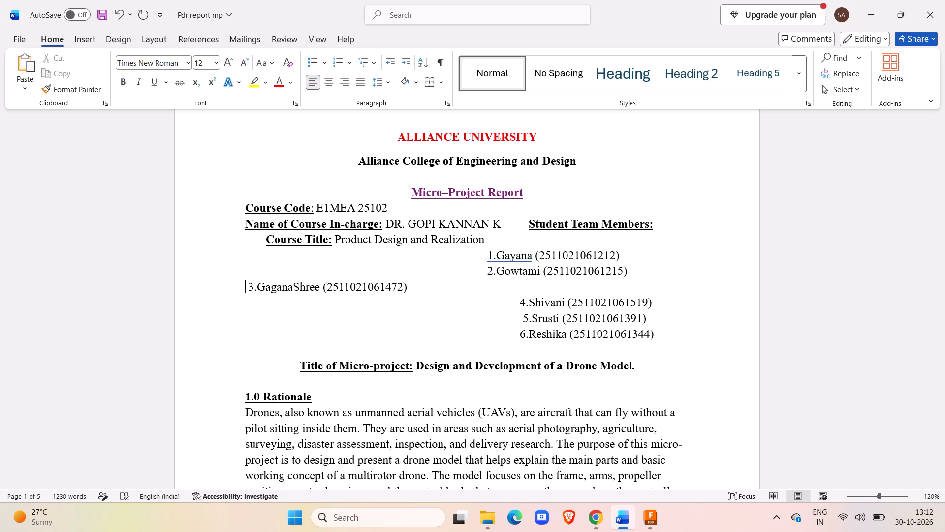
key(ctrl+z)
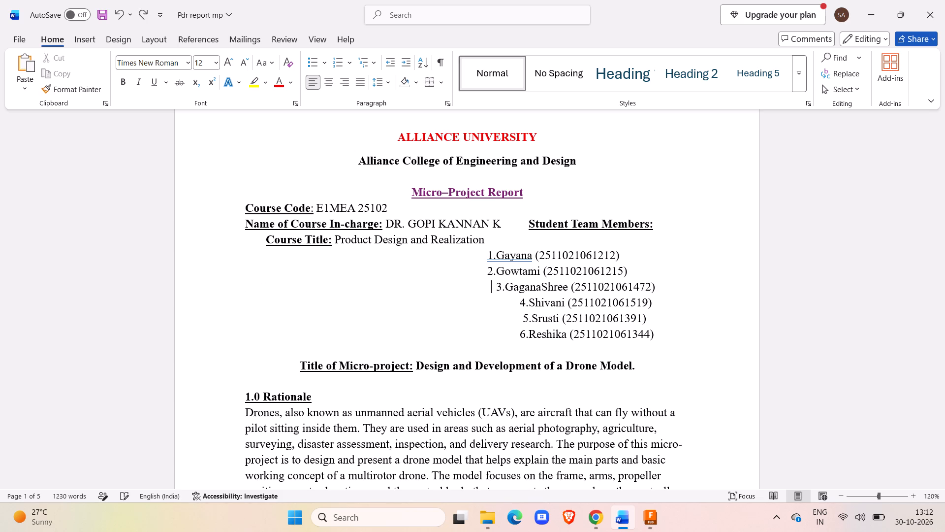
Add seven spaces before the first team member's entry to shift it under the "Student Team Members:" heading.
click(480, 255)
key(space)
key(space)
key(space)
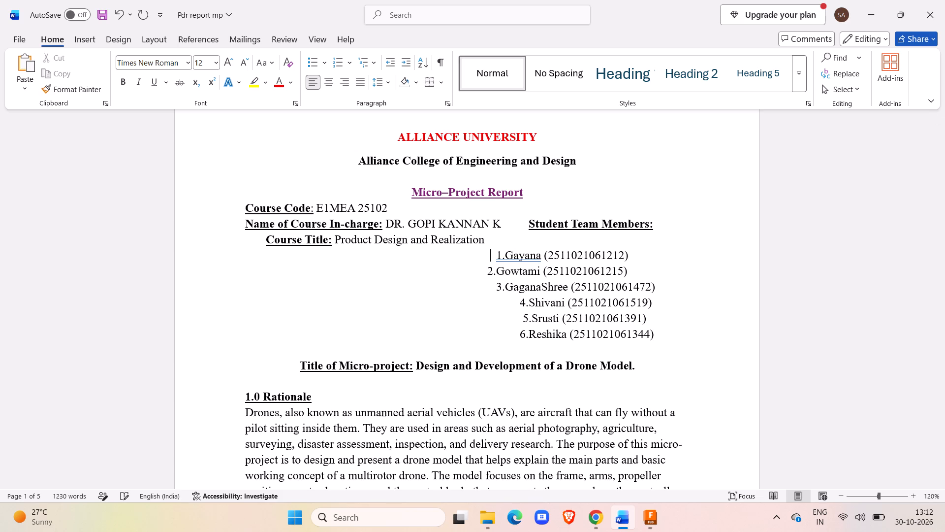
key(space)
key(space)
key(space)
key(space)
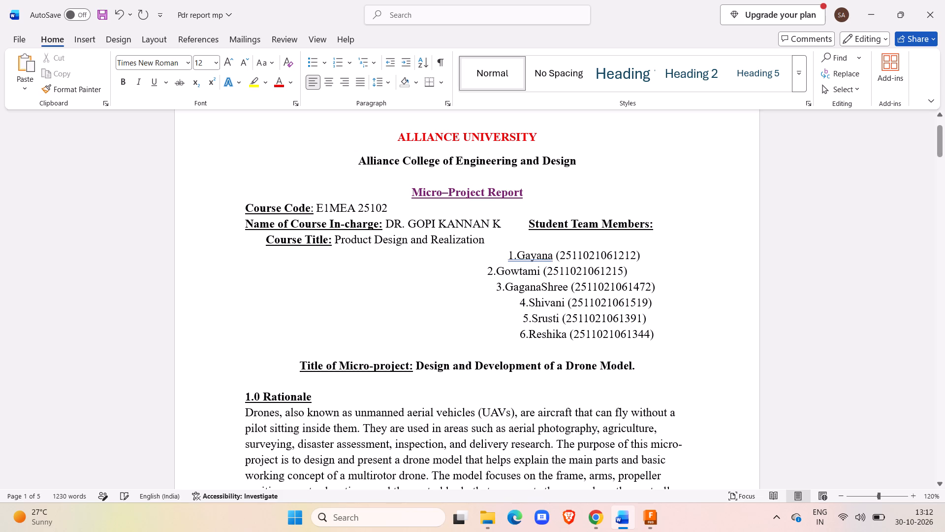
Add spaces before the second team member's entry to line it up with the first member's entry.
click(481, 272)
key(space)
key(space)
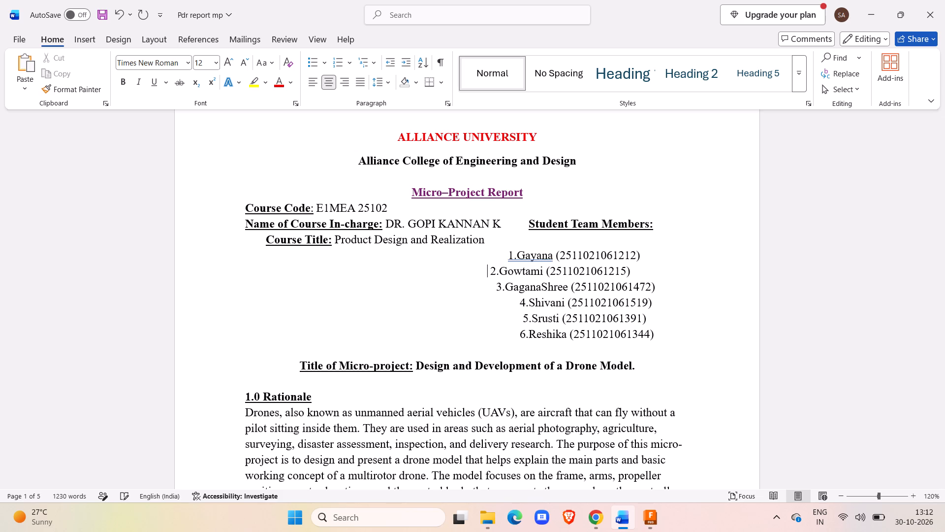
key(space)
key(space)
key(space)
key(space)
key(space)
key(space)
key(space)
key(space)
key(space)
key(space)
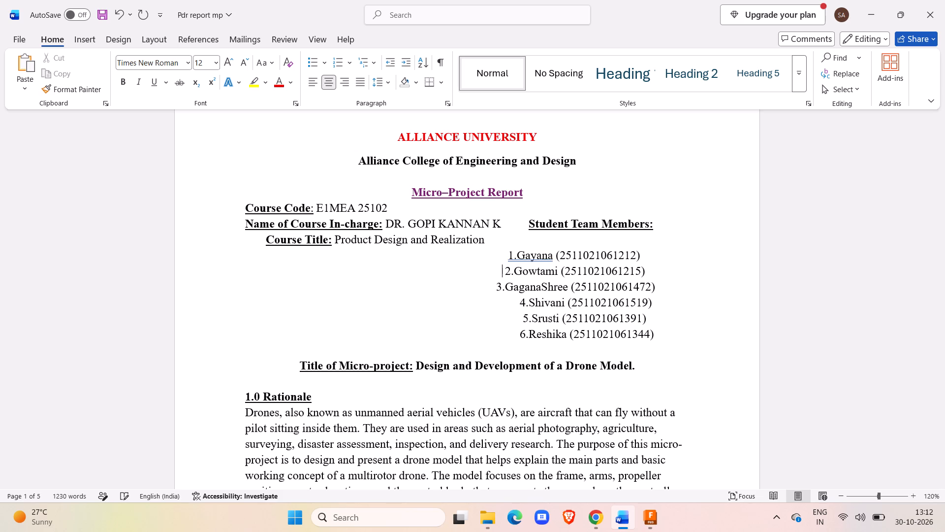
key(space)
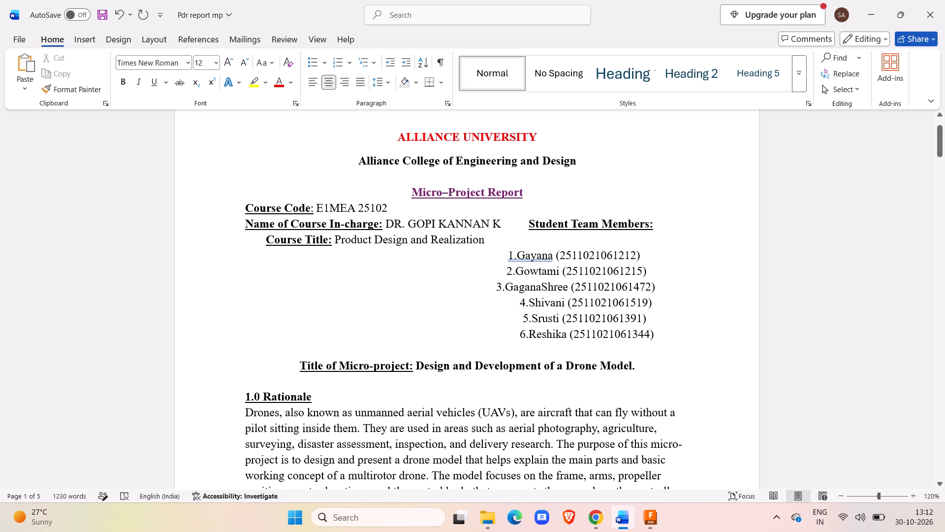
Add three spaces before the third team member's entry to line it up with the entries above.
click(491, 284)
key(space)
key(space)
key(space)
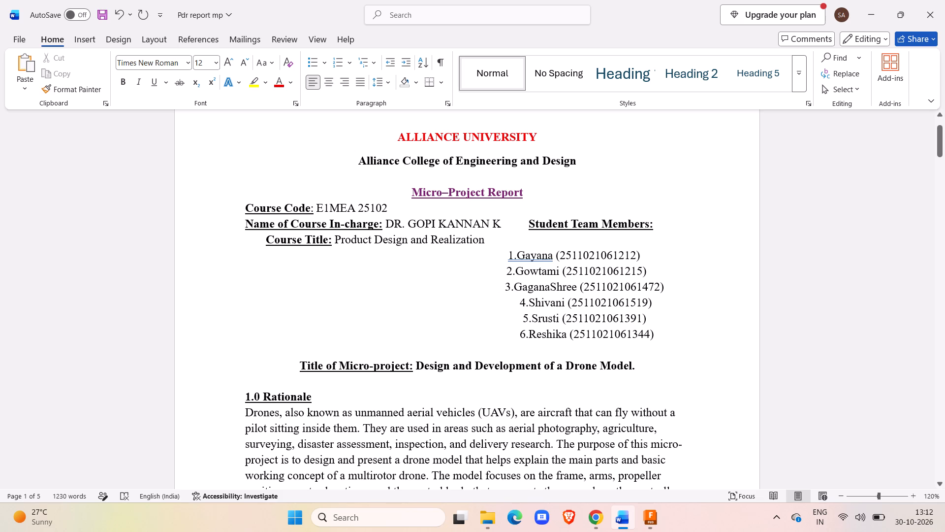
Remove four spaces before the fourth team member's entry and add one before the third to align both with the first.
click(512, 303)
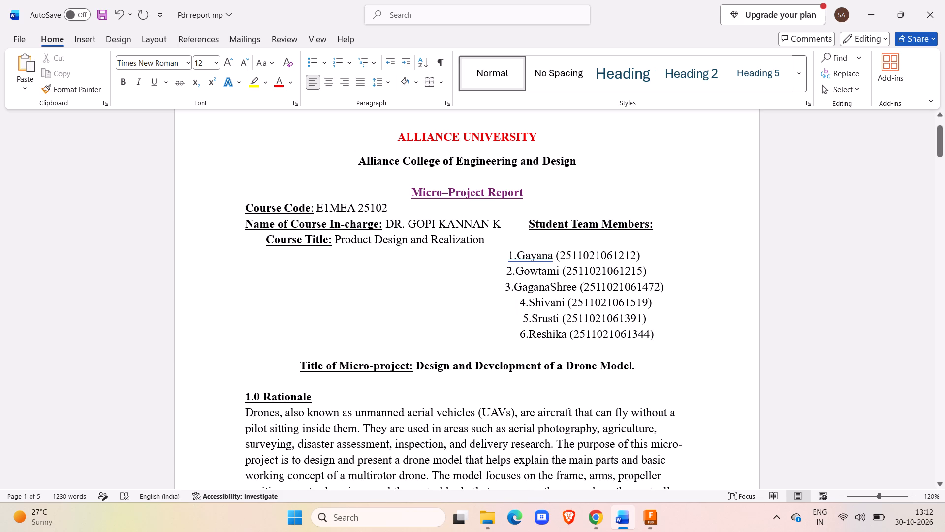
click(518, 302)
key(BackSpace)
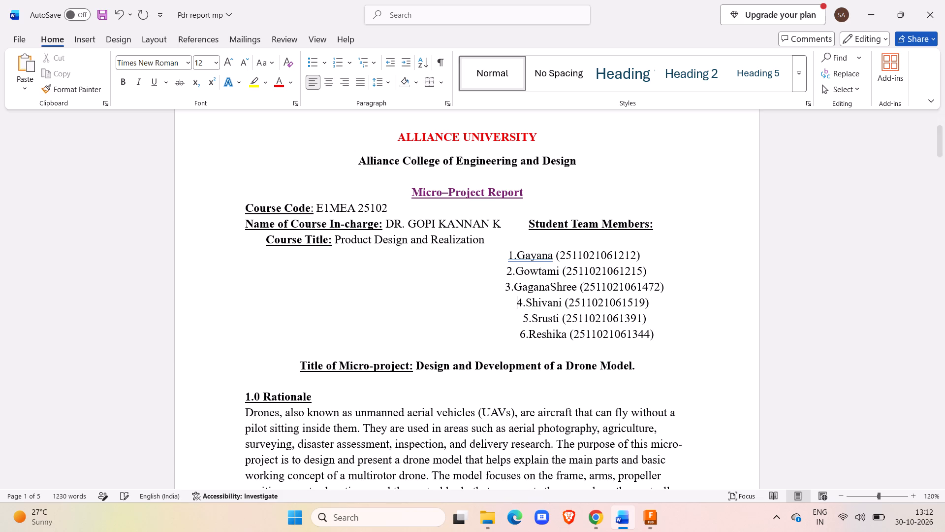
key(BackSpace)
key(BackSpace)
key(BackSpace)
key(BackSpace)
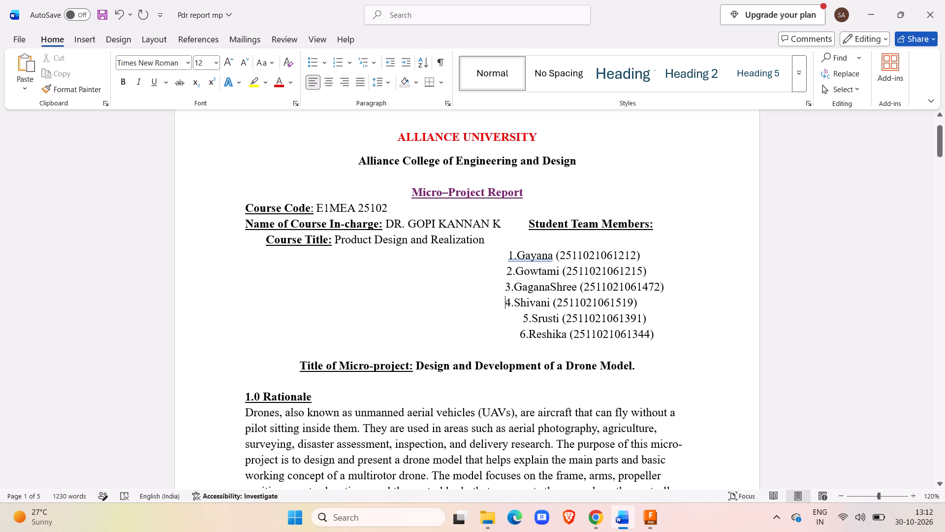
key(m)
key(BackSpace)
key(space)
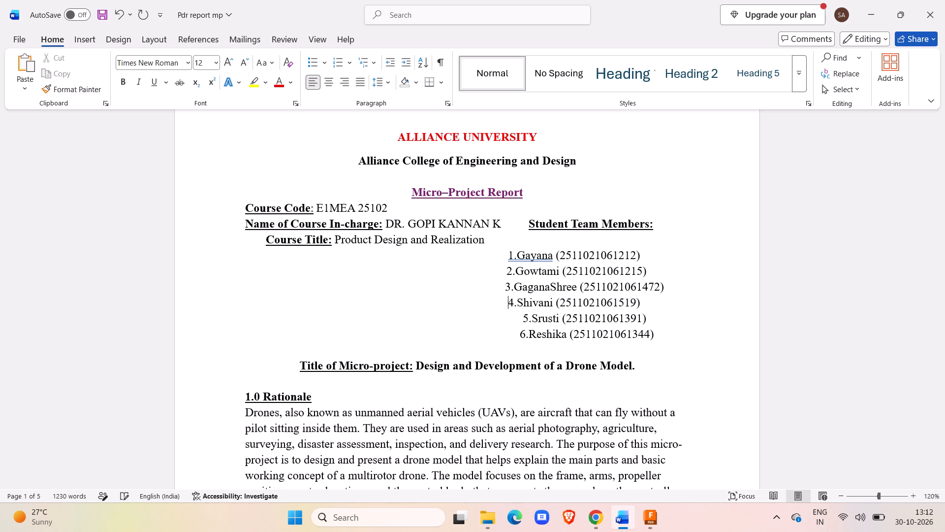
click(502, 287)
key(space)
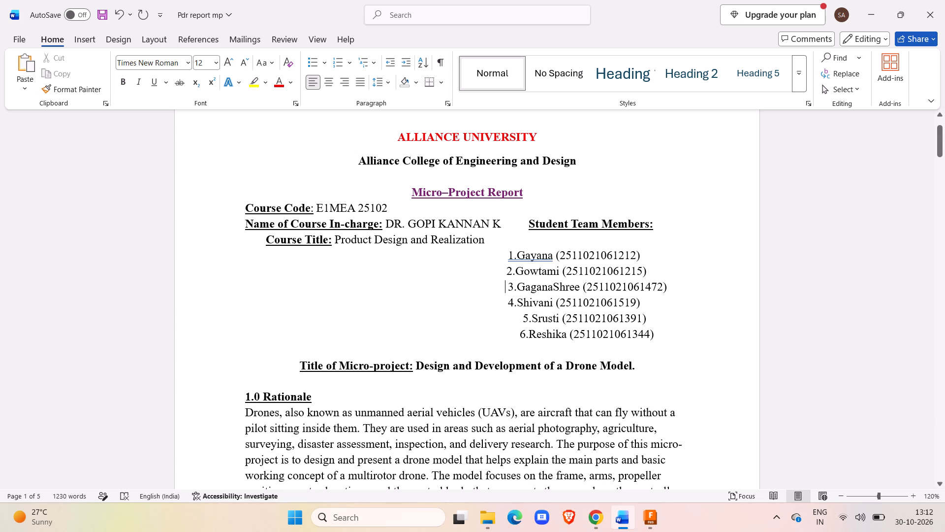
Remove five spaces before the fifth team member's entry and four before the sixth to align them with the entries above.
click(519, 316)
key(BackSpace)
key(BackSpace)
key(BackSpace)
key(BackSpace)
key(BackSpace)
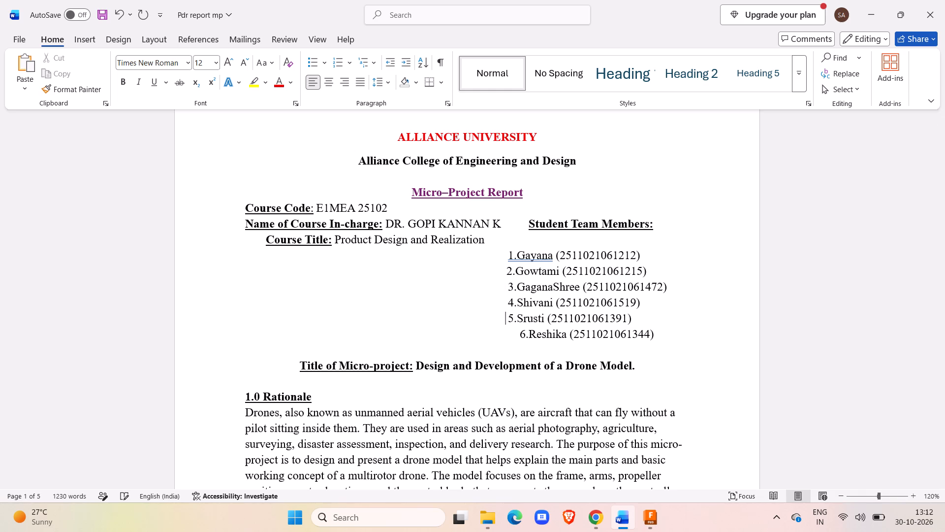
click(517, 336)
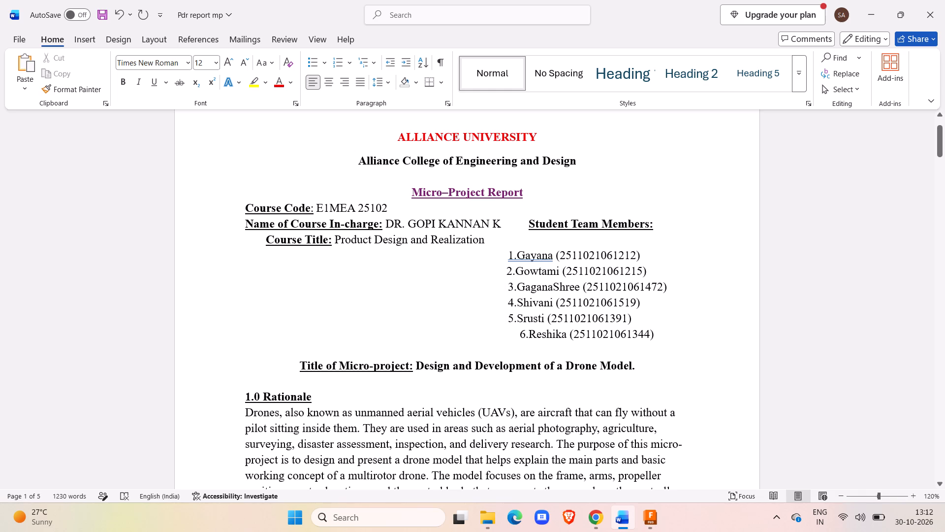
key(BackSpace)
key(BackSpace)
key(BackSpace)
key(BackSpace)
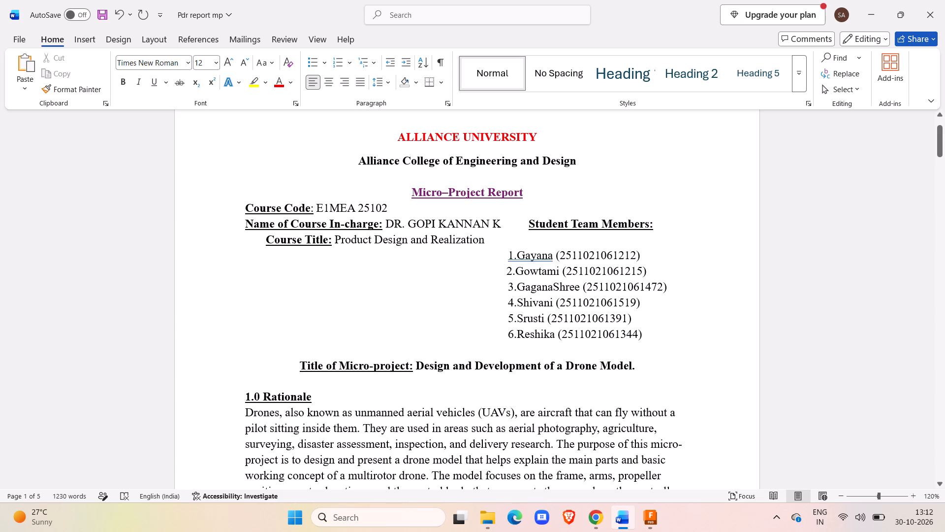
Review the rest of the report through the "10.0 References" section and the page after it.
scroll(401, 264, down, 7)
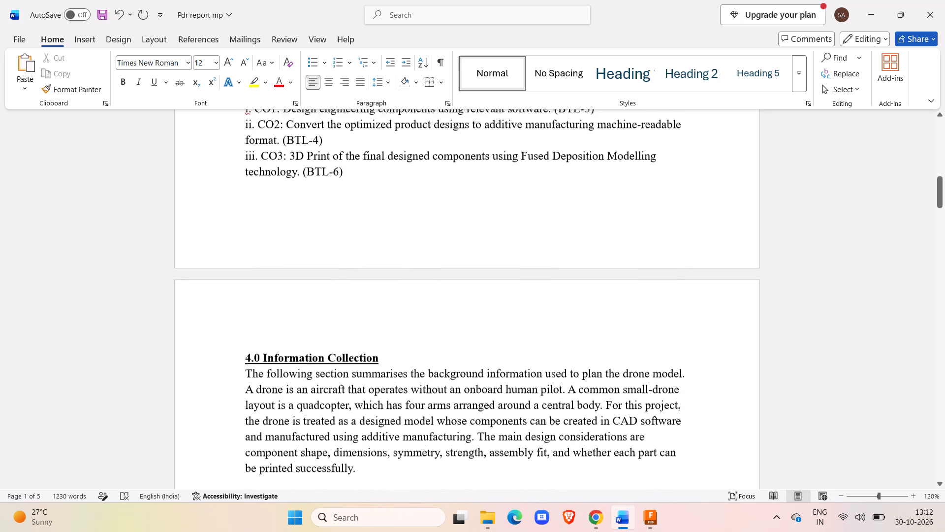
scroll(401, 264, down, 4)
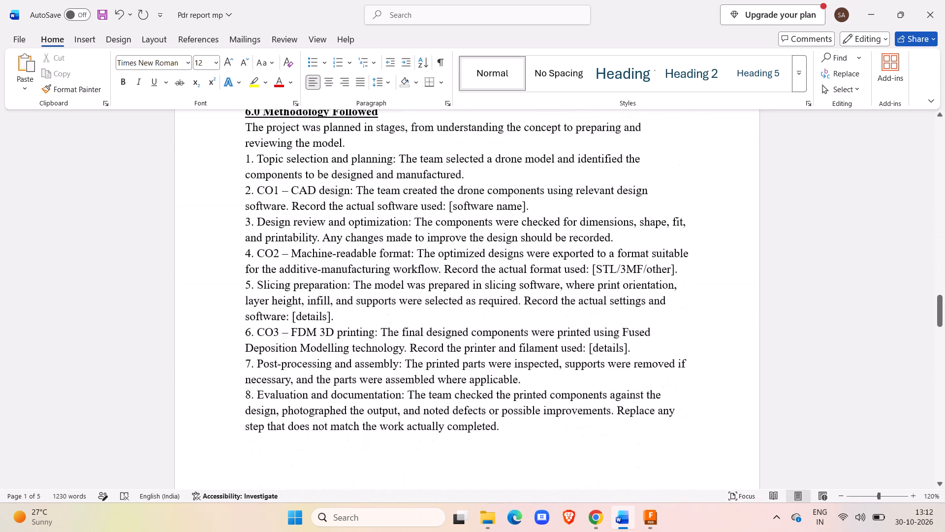
scroll(401, 264, down, 7)
scroll(401, 264, up, 1)
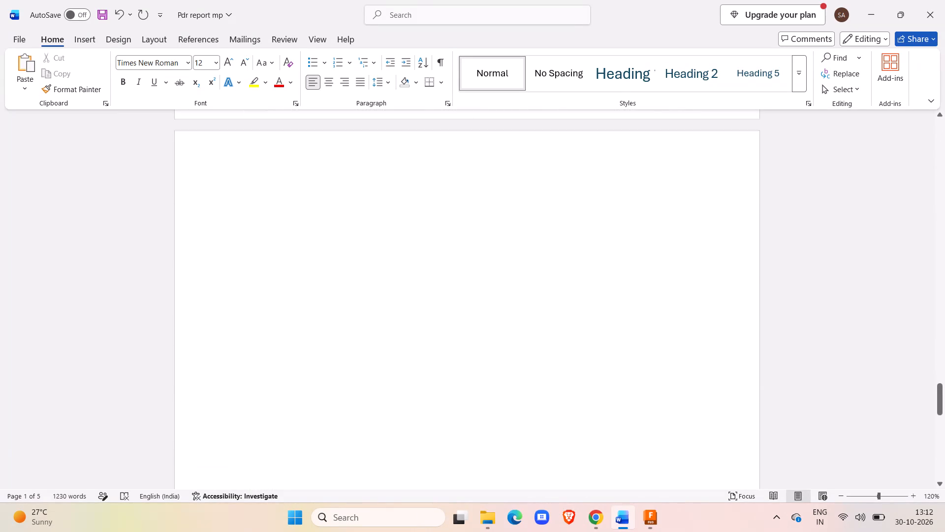
scroll(401, 264, up, 1)
scroll(401, 264, down, 5)
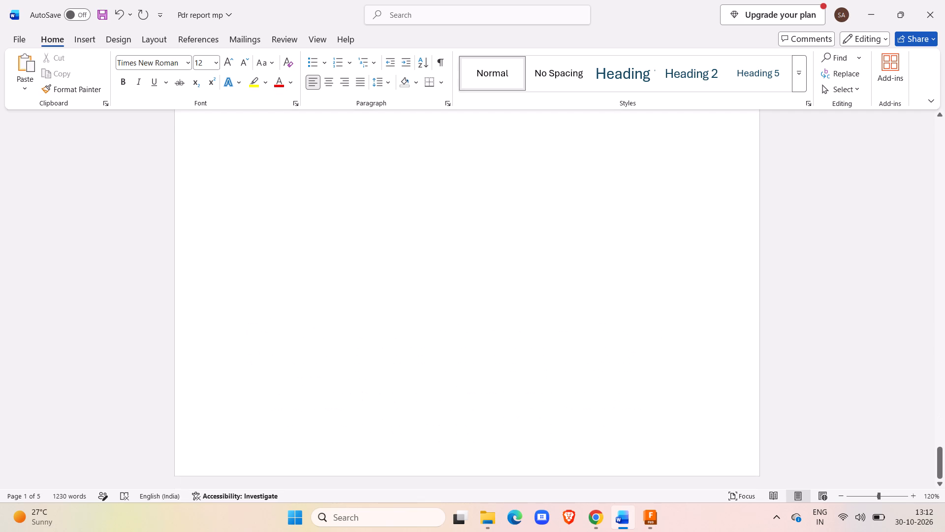
scroll(401, 264, down, 2)
scroll(401, 264, up, 1)
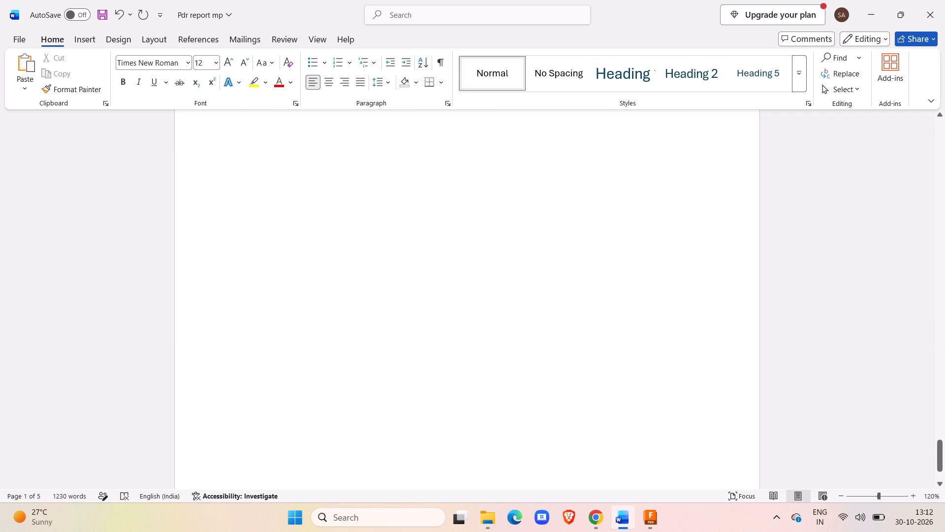
scroll(401, 264, up, 4)
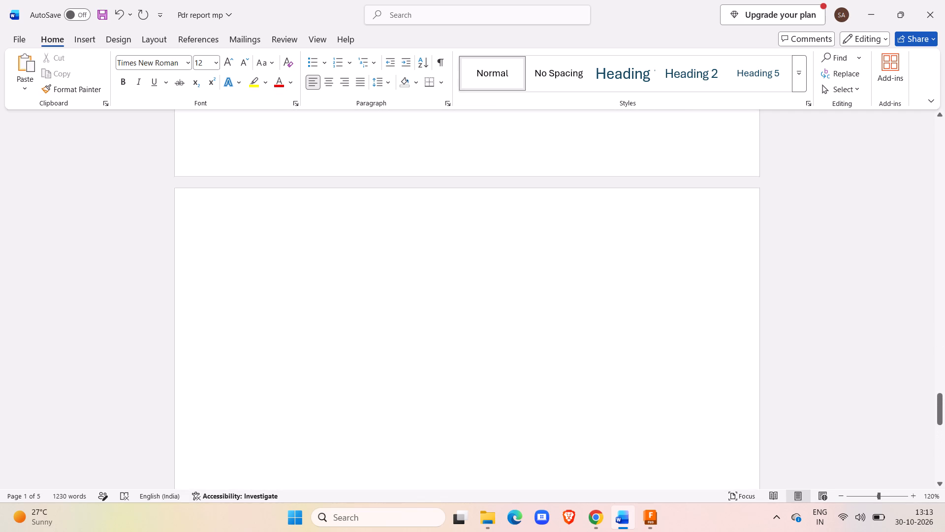
scroll(401, 264, up, 2)
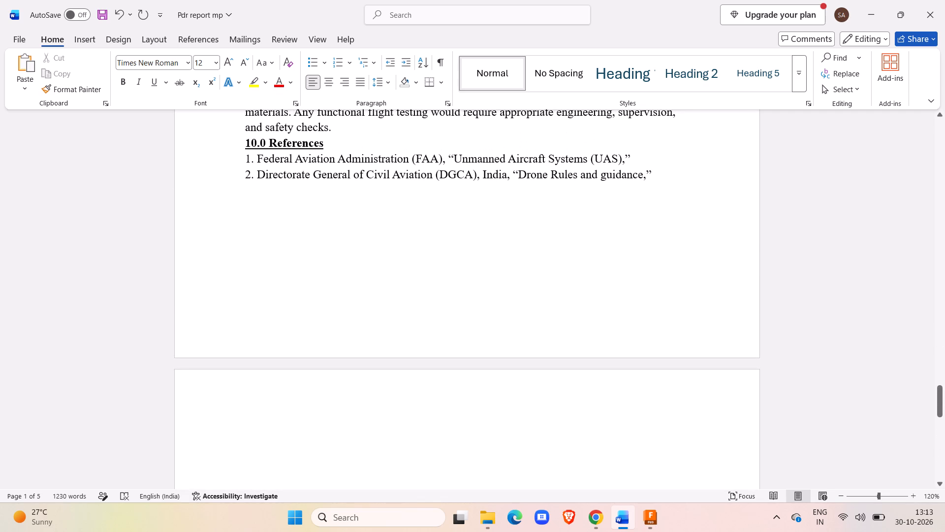
Delete empty lines between the "10.0 References" section and the blank last page.
click(385, 449)
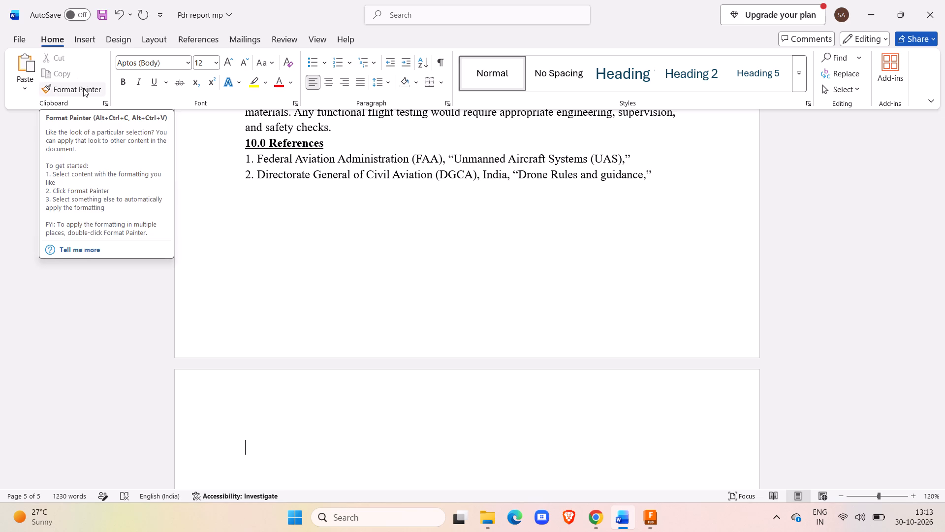
key(BackSpace)
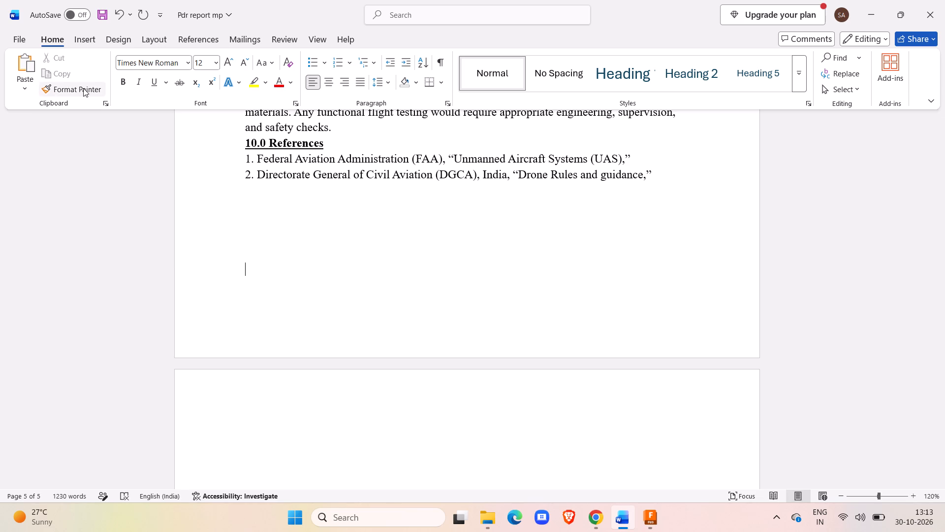
key(BackSpace)
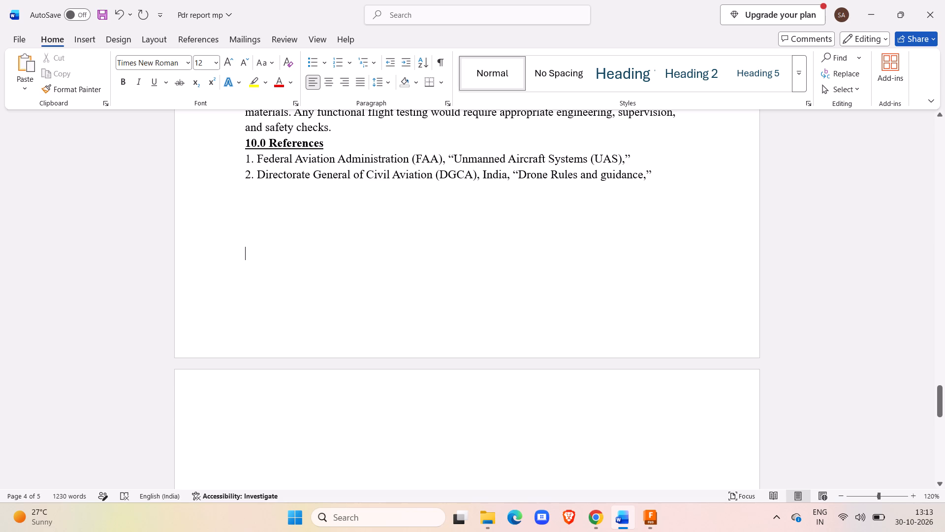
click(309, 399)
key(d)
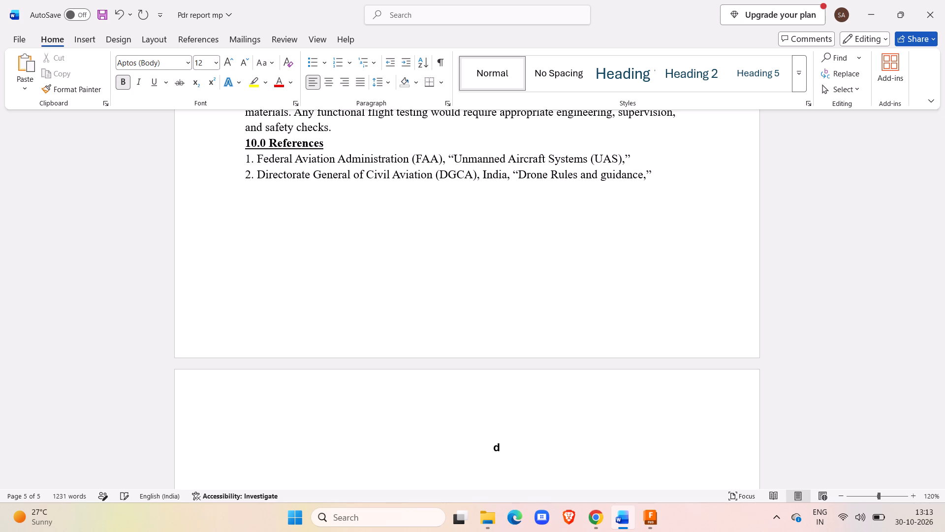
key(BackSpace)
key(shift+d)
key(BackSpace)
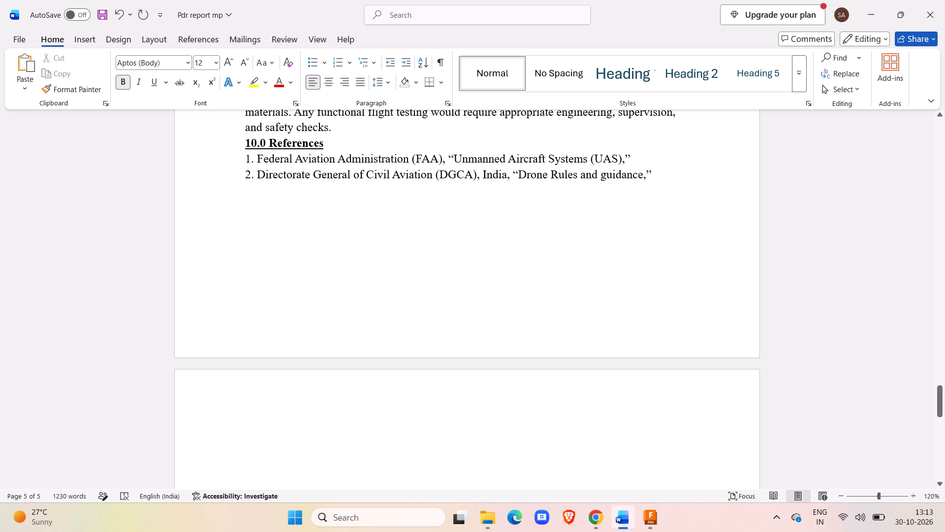
Show the document's page thumbnails and select the blank page 5.
click(35, 494)
click(49, 435)
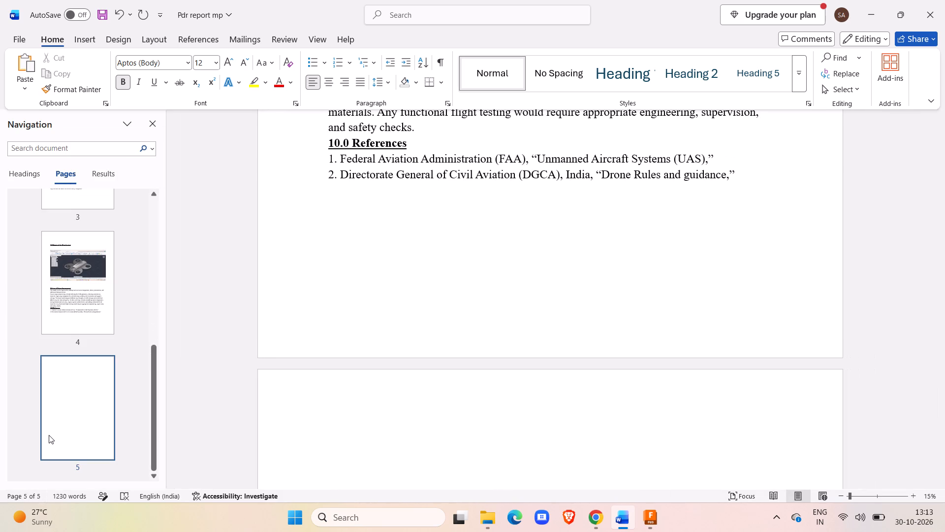
right_click(49, 435)
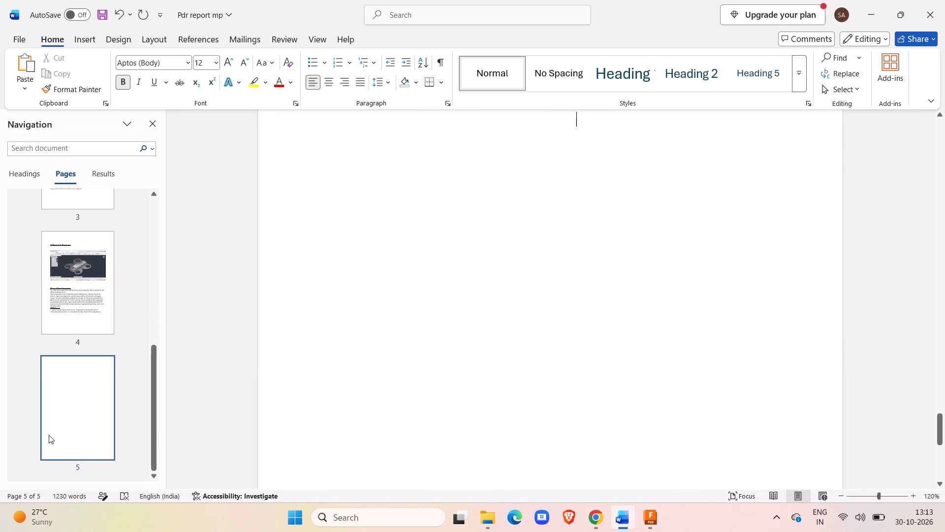
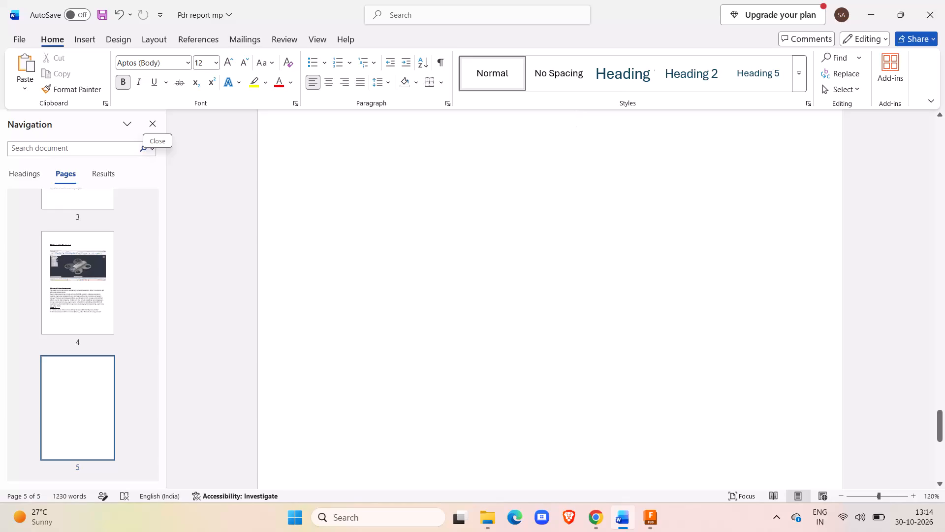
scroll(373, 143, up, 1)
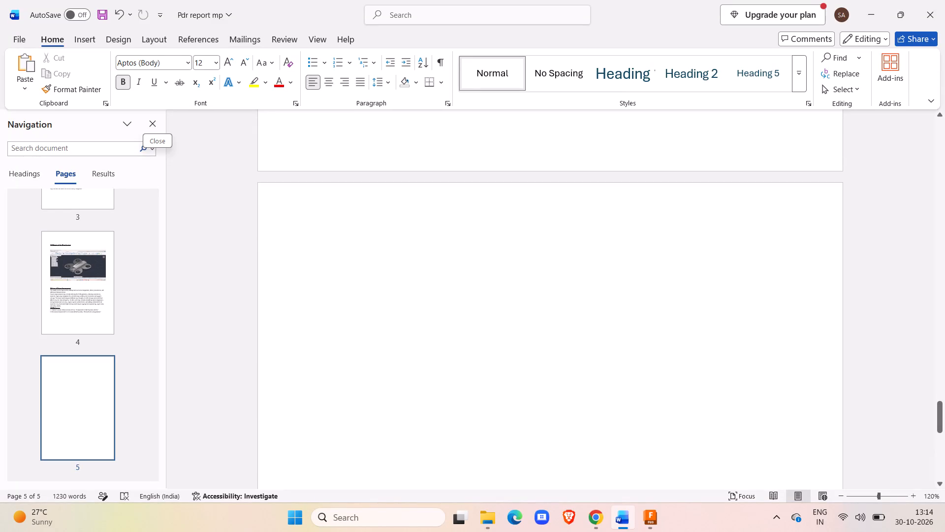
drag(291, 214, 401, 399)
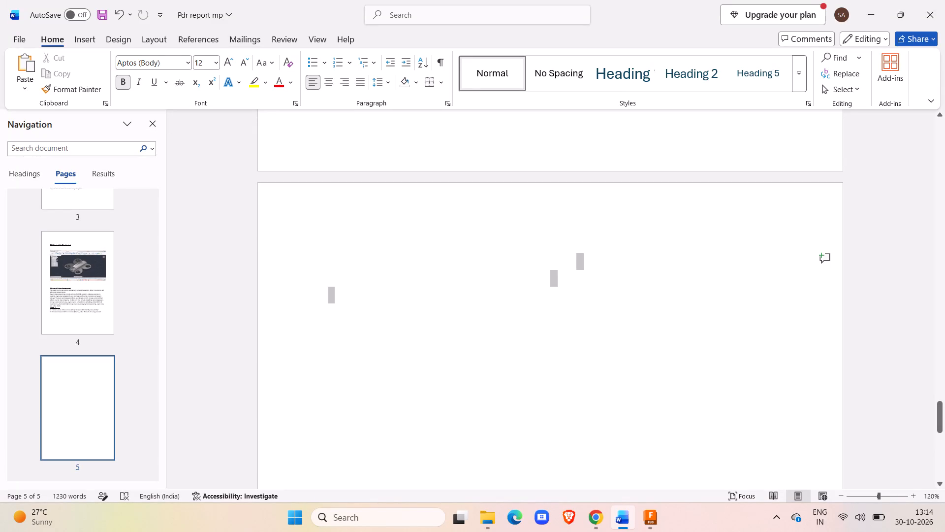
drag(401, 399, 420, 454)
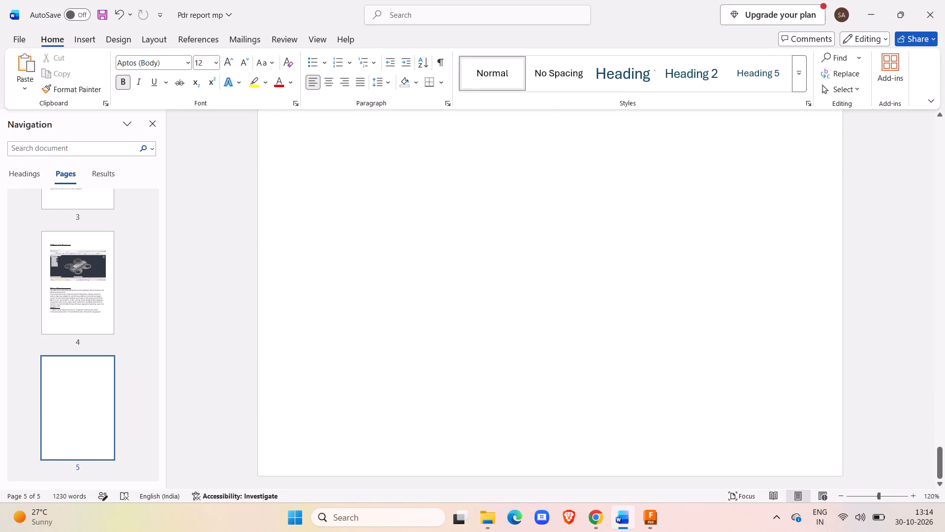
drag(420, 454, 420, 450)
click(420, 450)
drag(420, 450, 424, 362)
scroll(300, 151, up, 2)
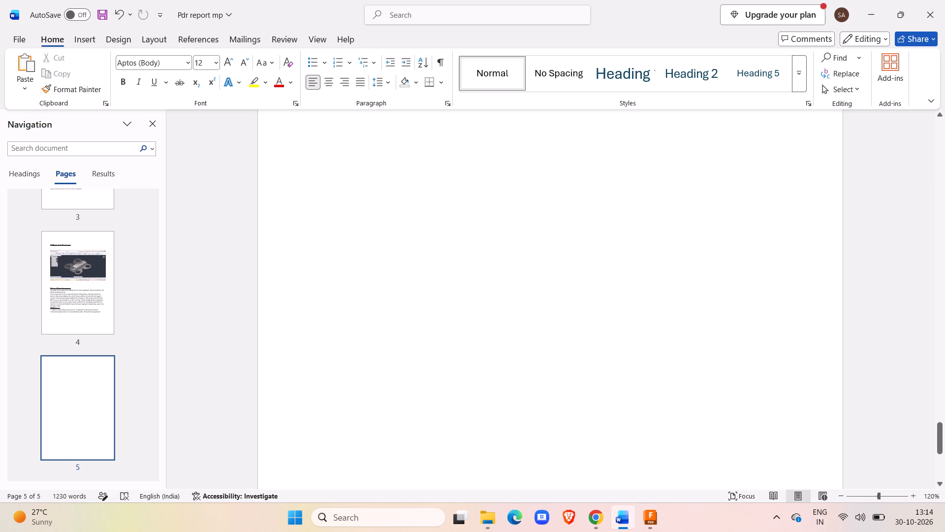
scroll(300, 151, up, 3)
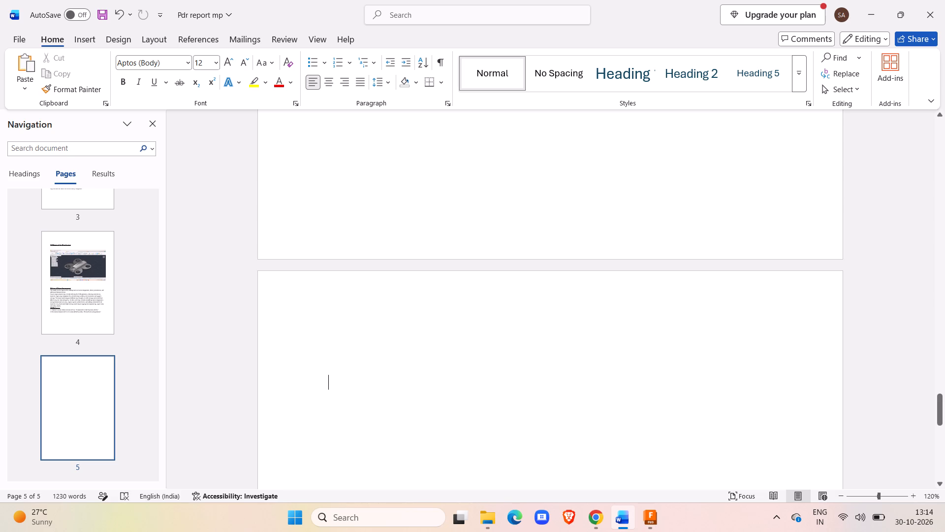
Show the paragraph marks and delete three empty paragraphs back from the end of blank page 5 to remove that page.
key(ctrl+shift+8)
click(580, 352)
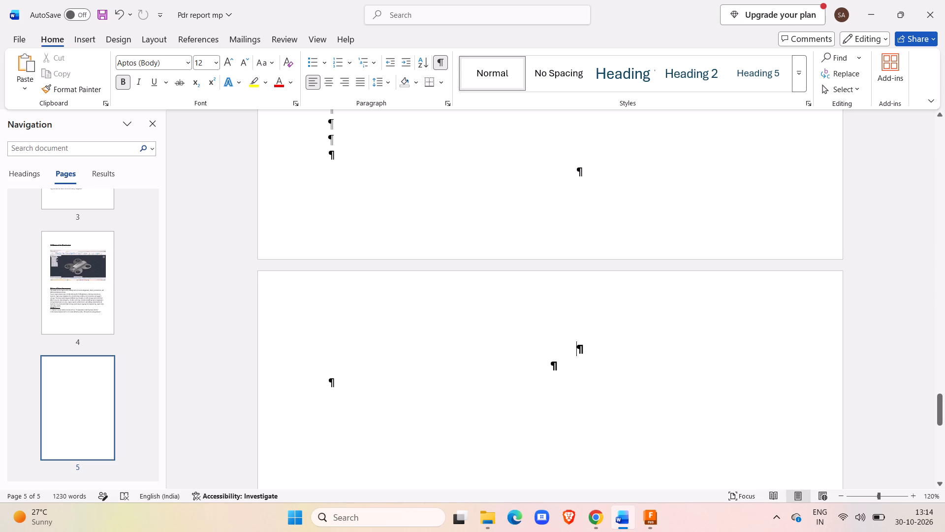
click(549, 365)
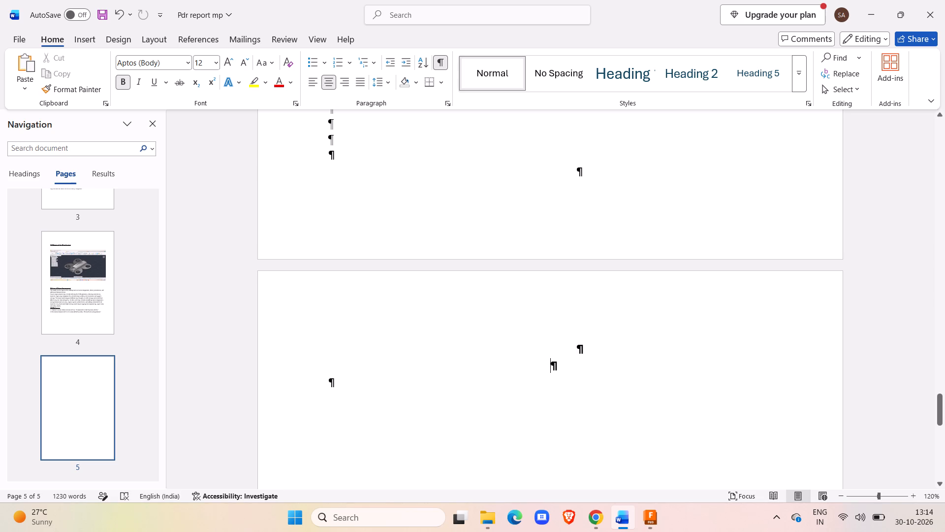
click(328, 385)
key(BackSpace)
key(BackSpace)
key(BackSpace)
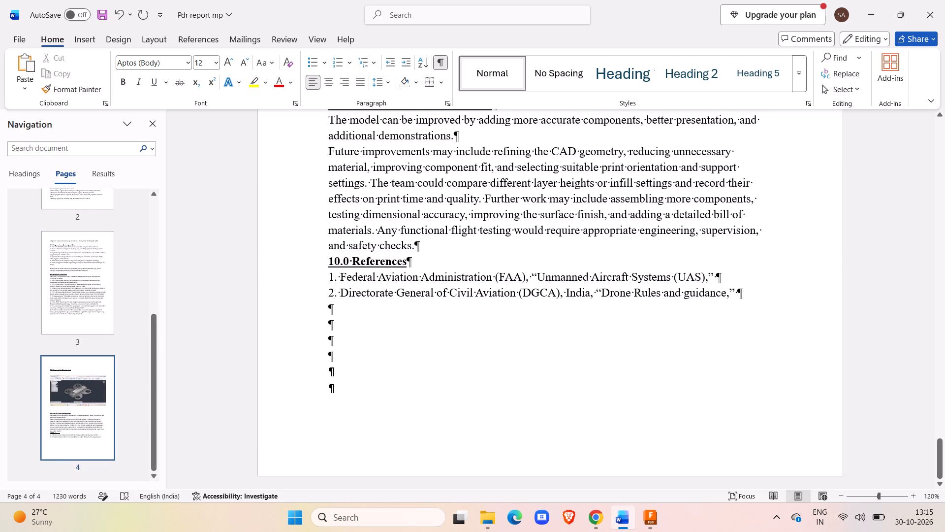
Delete all the empty paragraphs below the second entry in the "10.0 References" section.
drag(326, 308, 338, 314)
drag(338, 314, 336, 392)
key(BackSpace)
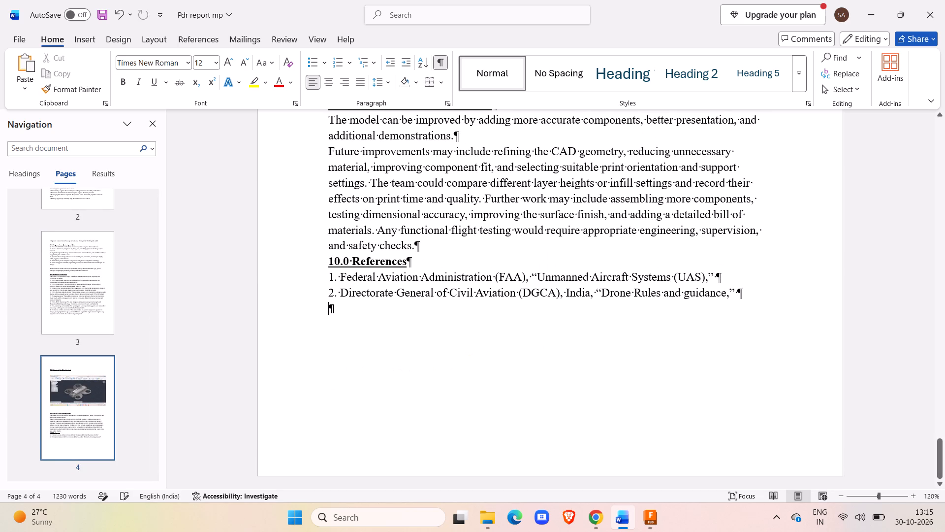
key(Right)
click(346, 305)
click(340, 305)
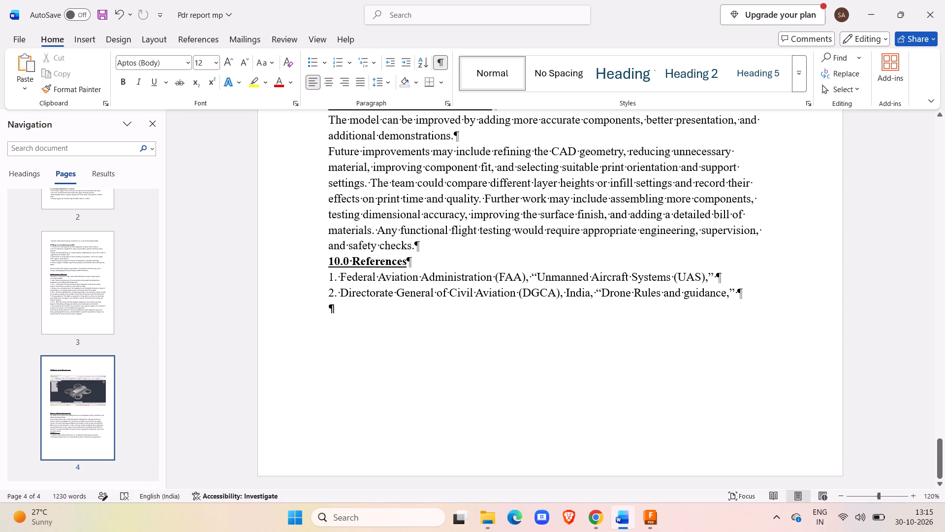
click(334, 310)
key(BackSpace)
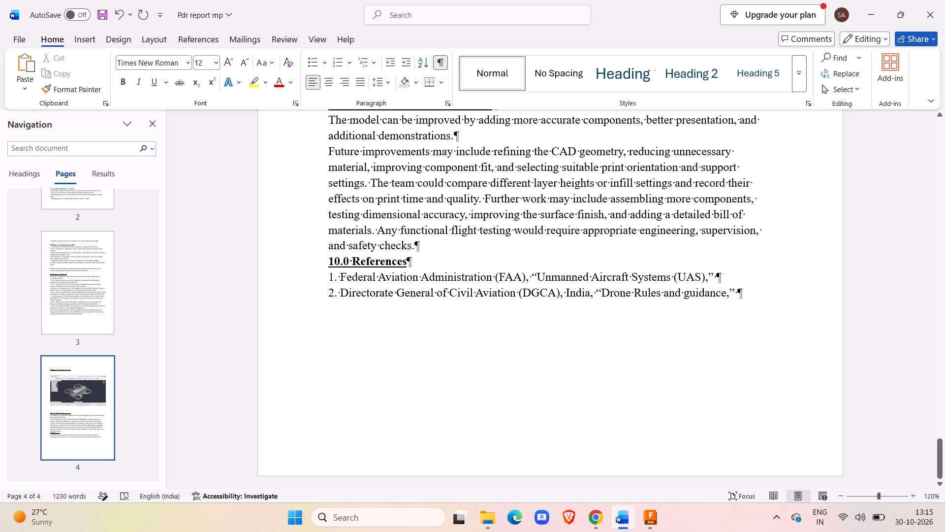
Delete the trailing space after the first reference and join the second reference onto the end of its line.
click(718, 276)
key(BackSpace)
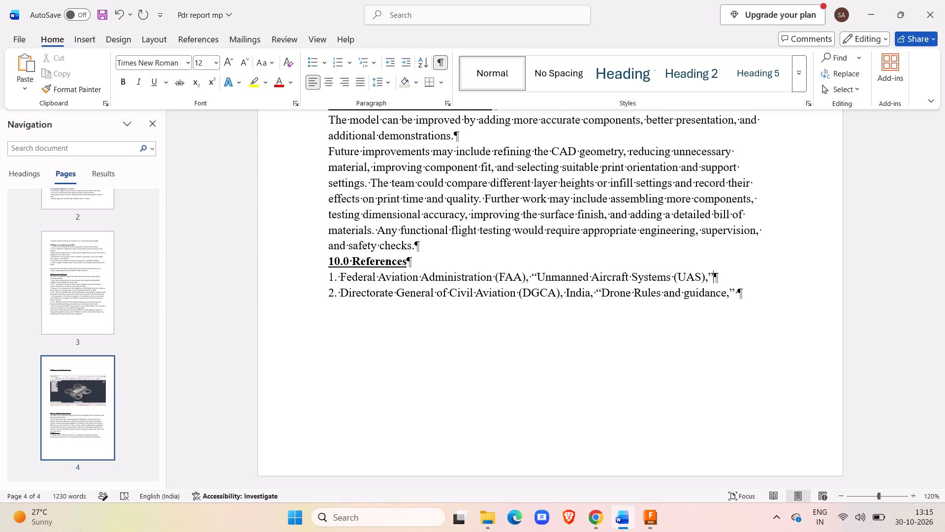
click(720, 276)
key(Right)
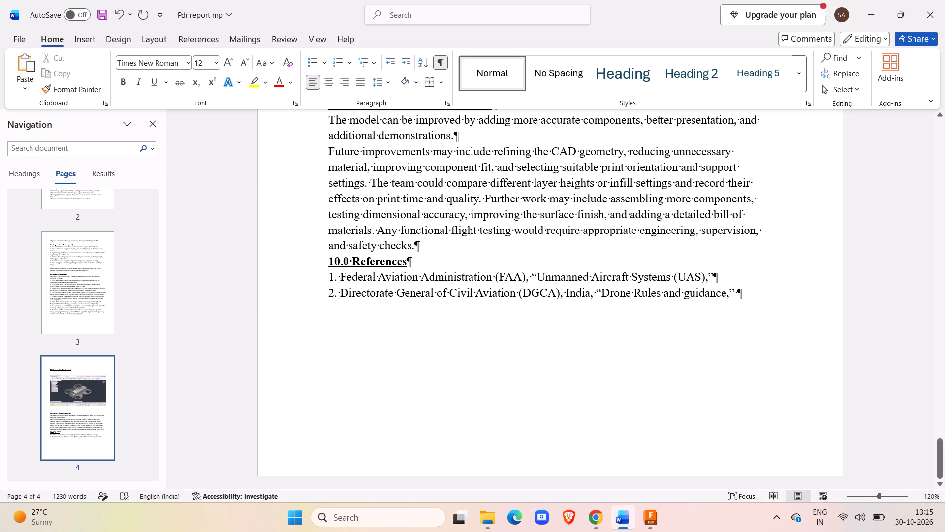
key(BackSpace)
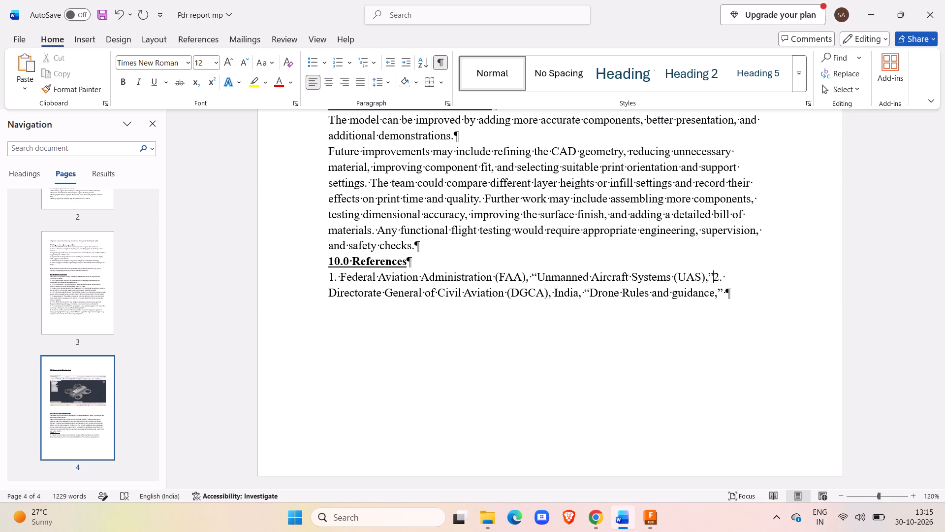
Delete the closing quotation mark after "(UAS),", retype it, and undo the retyped mark.
key(BackSpace)
key(shift+quotedbl)
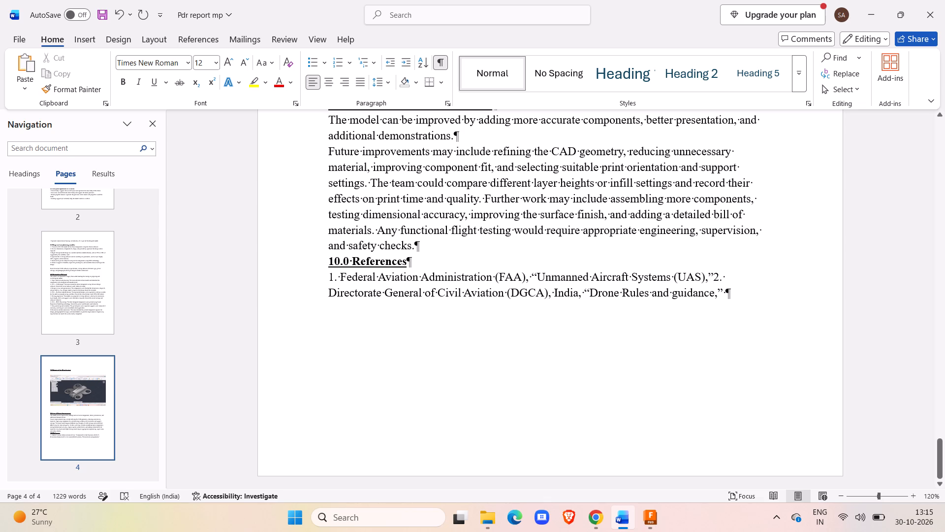
key(ctrl+z)
key(ctrl+z)
text(zz)
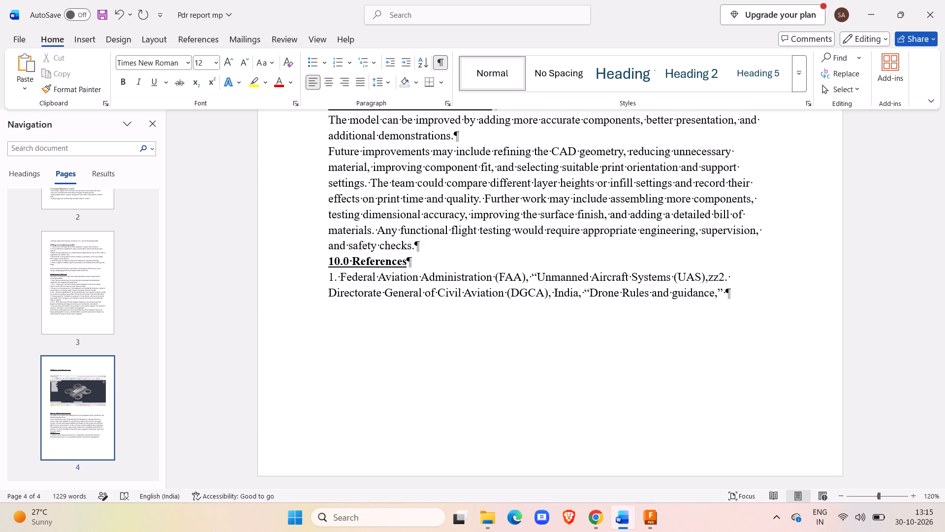
key(z)
key(BackSpace)
key(BackSpace)
key(BackSpace)
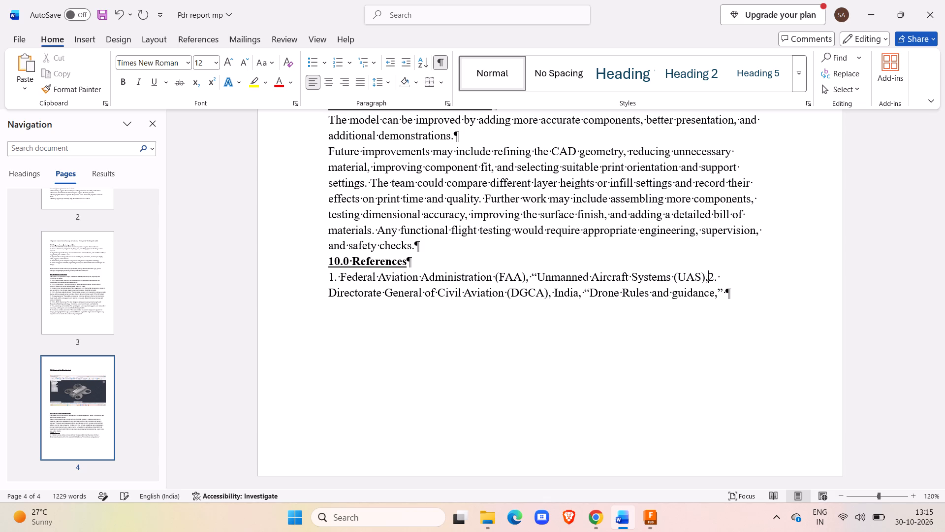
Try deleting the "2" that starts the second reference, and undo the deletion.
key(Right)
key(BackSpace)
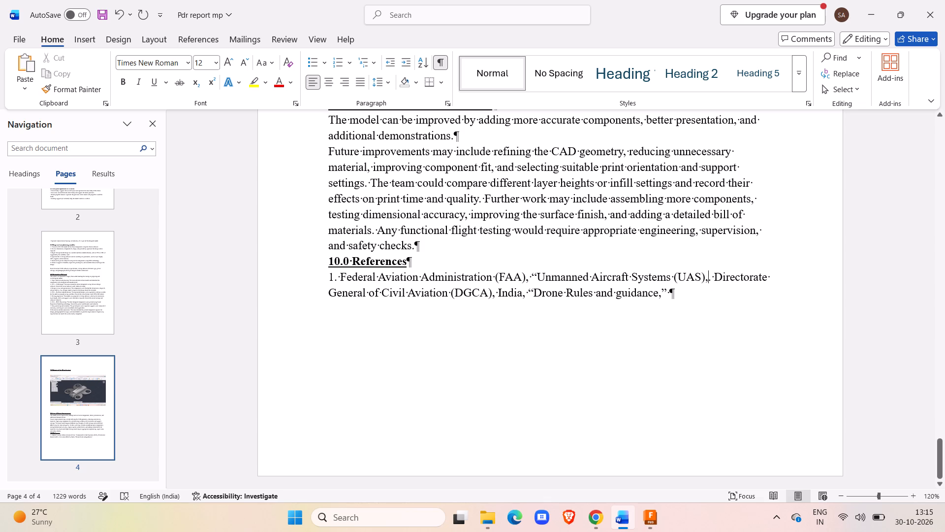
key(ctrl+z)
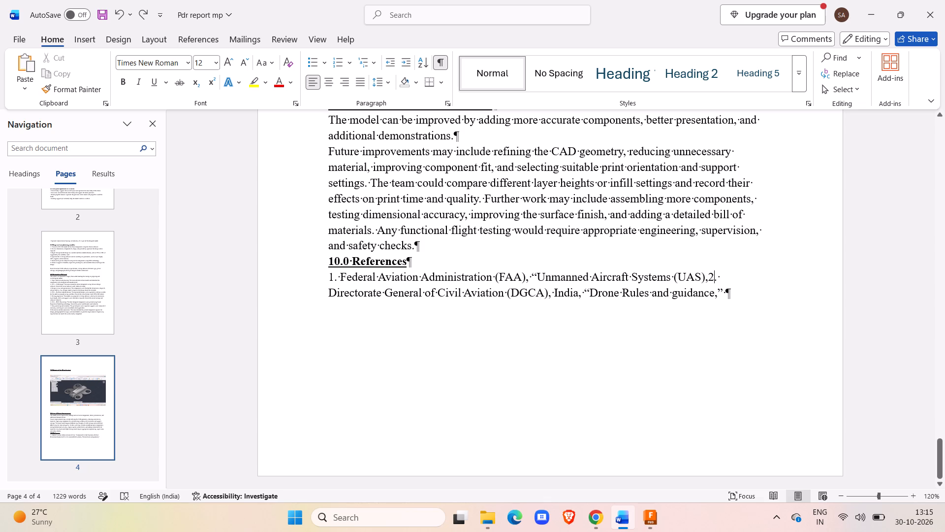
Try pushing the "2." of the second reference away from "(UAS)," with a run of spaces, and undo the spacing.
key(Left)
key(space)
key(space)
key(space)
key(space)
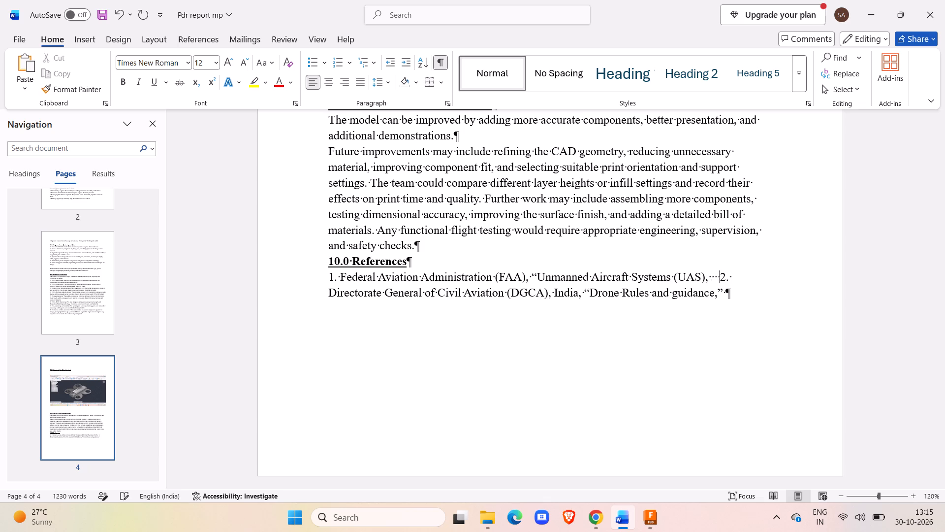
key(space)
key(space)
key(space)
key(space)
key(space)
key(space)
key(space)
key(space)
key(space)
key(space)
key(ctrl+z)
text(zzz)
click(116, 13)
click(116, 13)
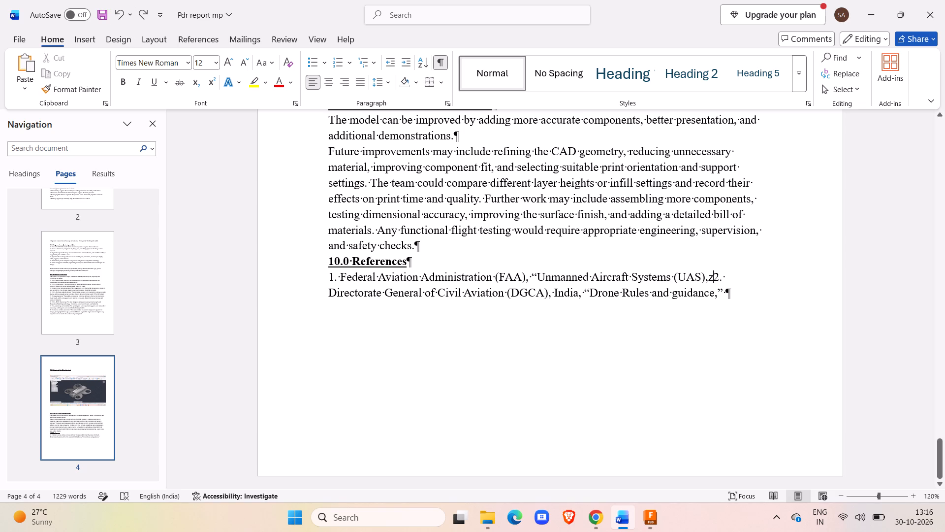
Replace the stray "z2" after "(UAS)," with a line break and "2", so the second reference starts on its own line.
drag(708, 277, 715, 277)
drag(715, 277, 718, 278)
key(BackSpace)
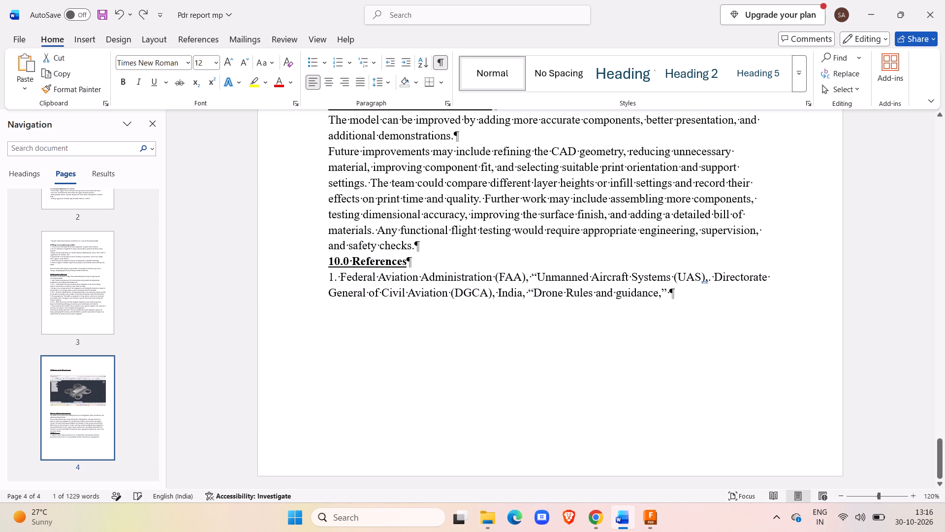
key(space)
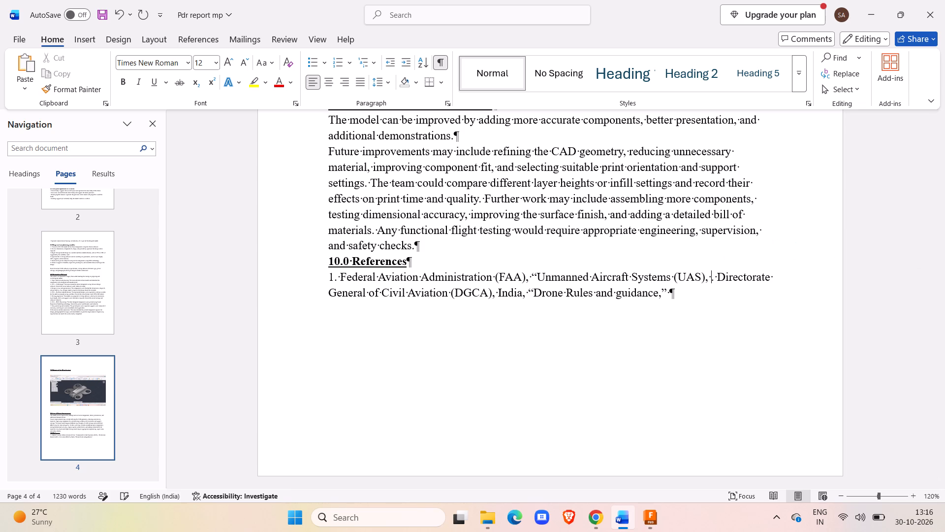
key(BackSpace)
key(Return)
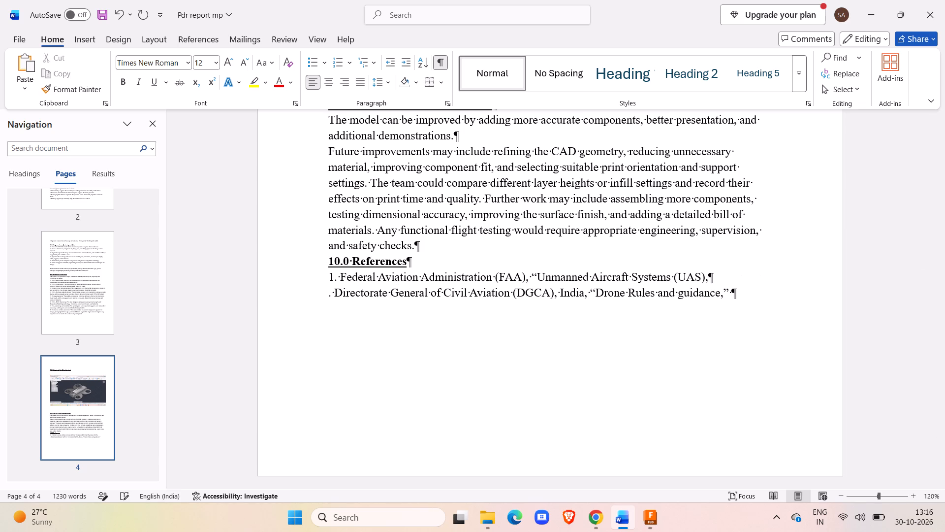
key(2)
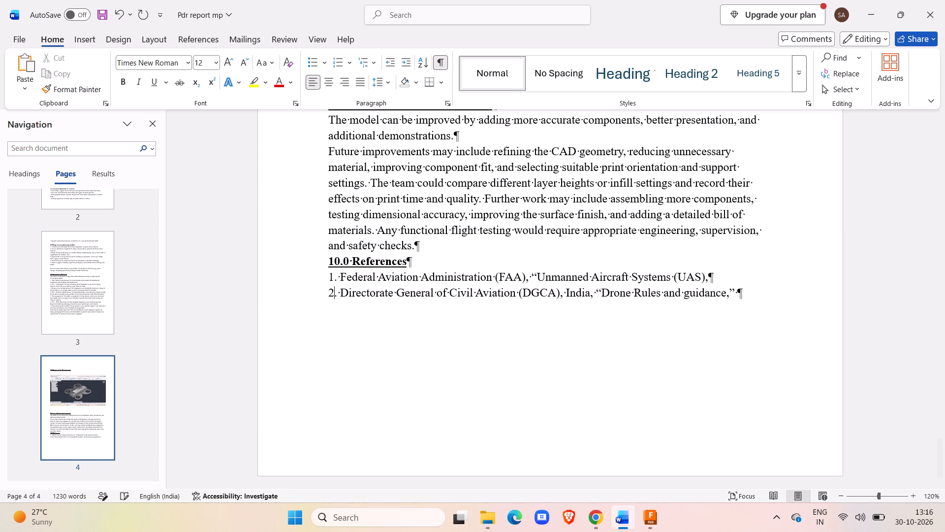
Delete the trailing space at the end of the second reference, after "Drone Rules and guidance,".
click(715, 279)
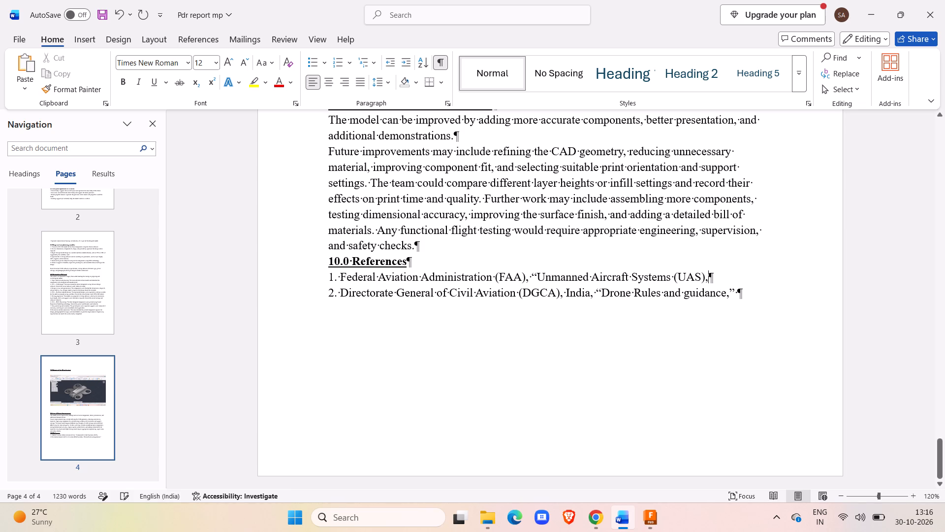
click(744, 293)
key(BackSpace)
Hide the paragraph and formatting marks and look back over the report's pages.
scroll(636, 291, up, 6)
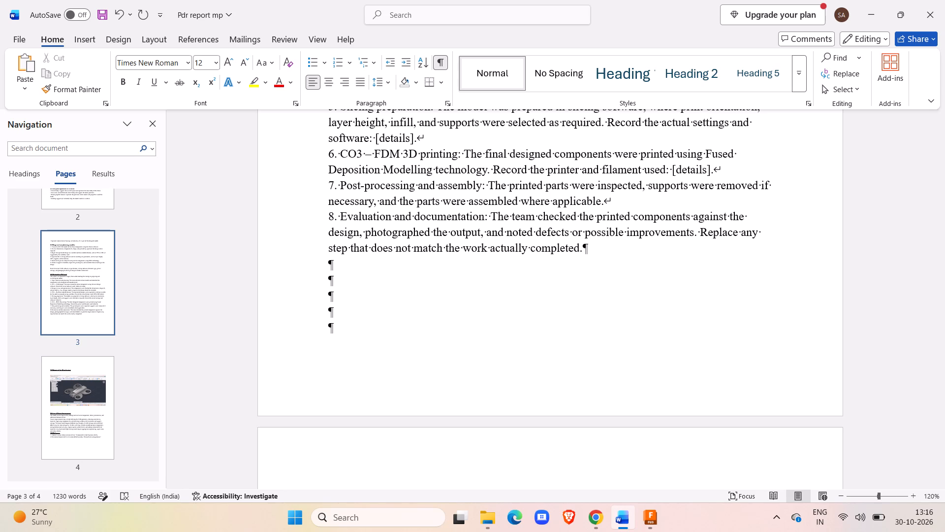
key(ctrl+shift+8)
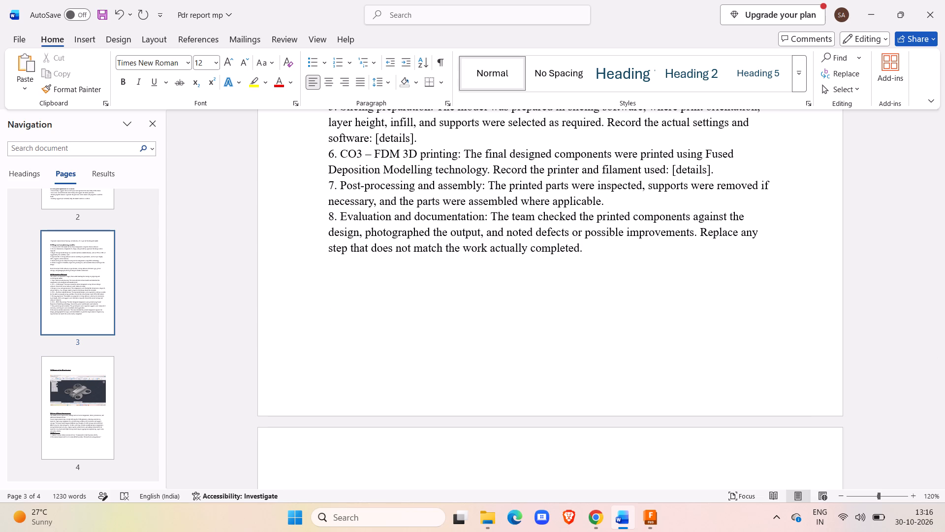
scroll(320, 273, up, 6)
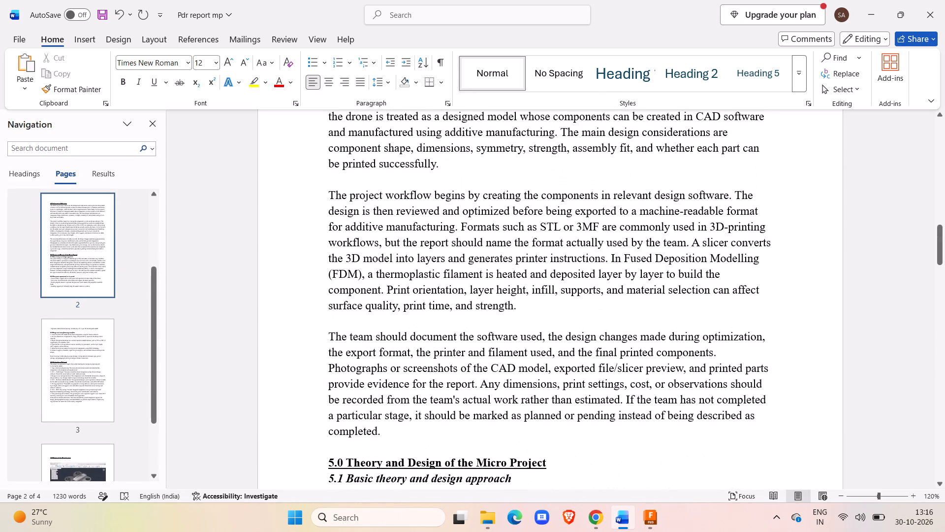
scroll(320, 273, down, 15)
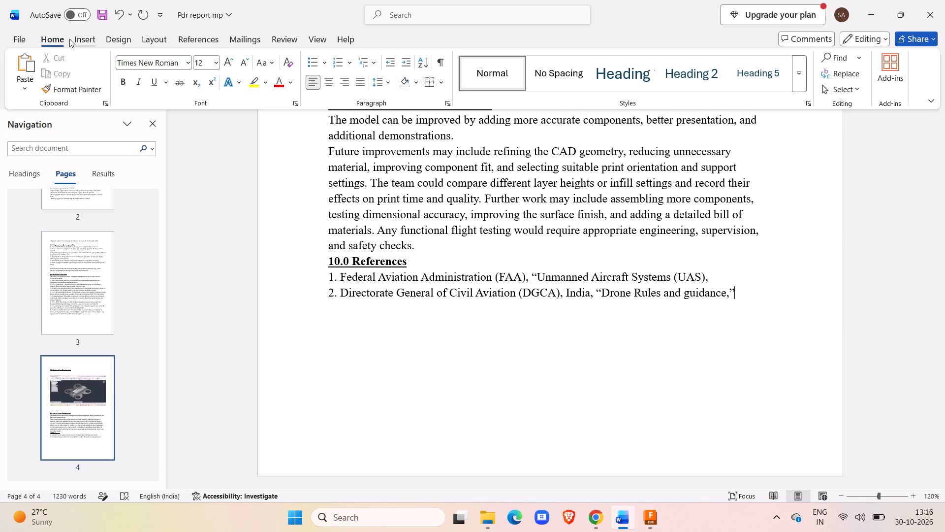
Save the report in the Documents folder as a Word document named "Pdr report mp final".
click(16, 39)
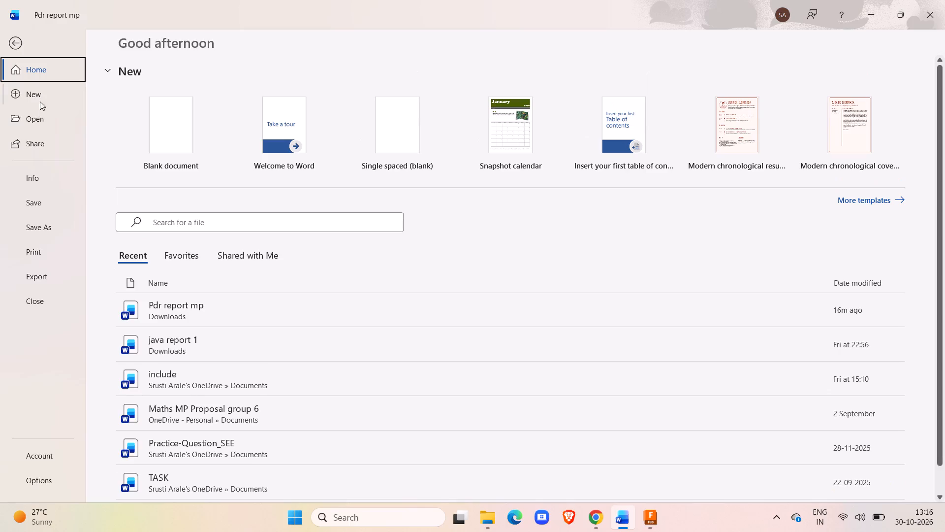
click(34, 228)
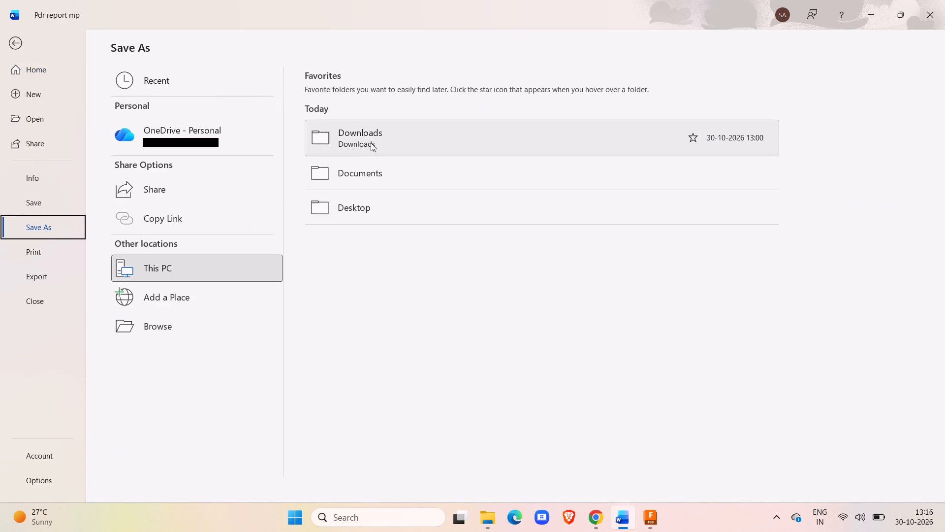
click(382, 174)
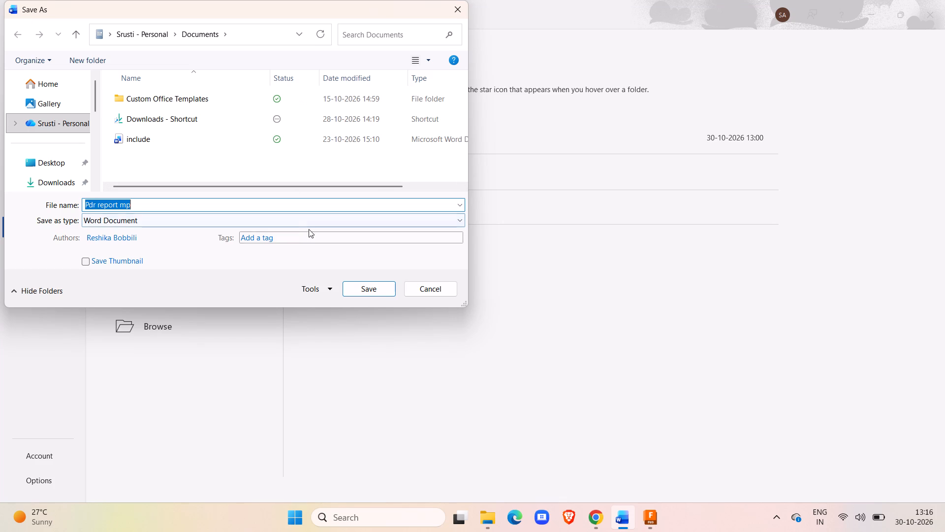
click(310, 202)
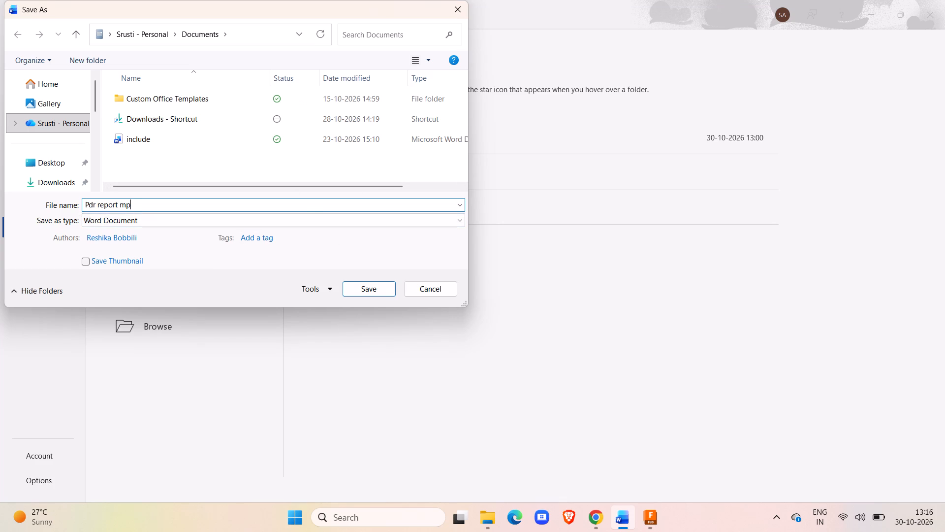
key(space)
text(fi)
text(nal)
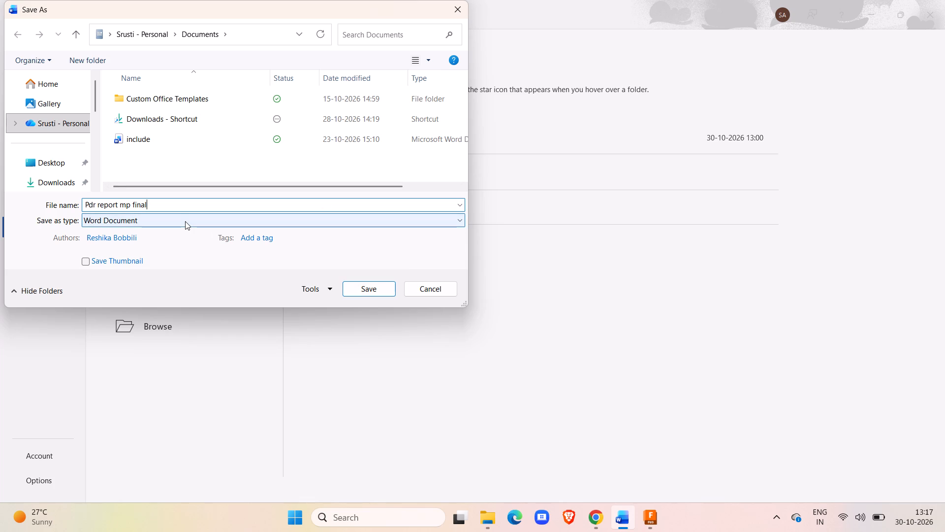
click(374, 287)
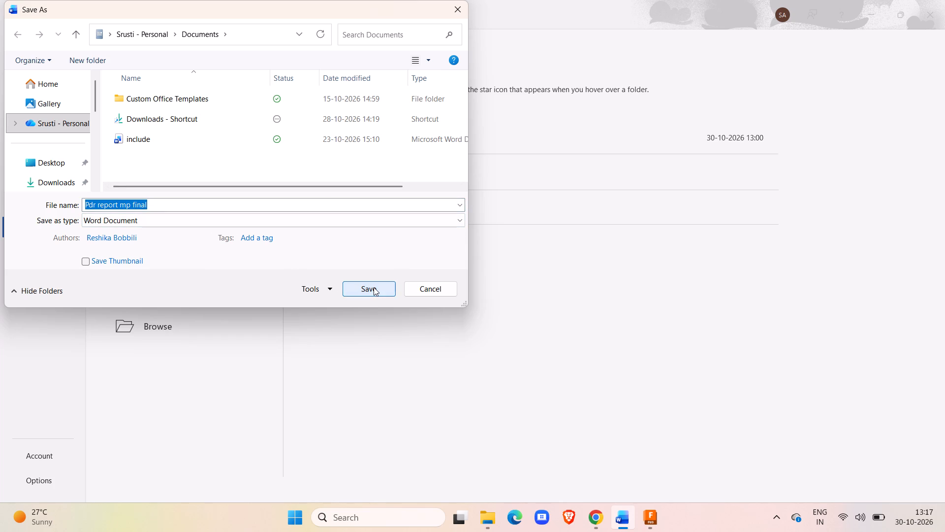
click(374, 287)
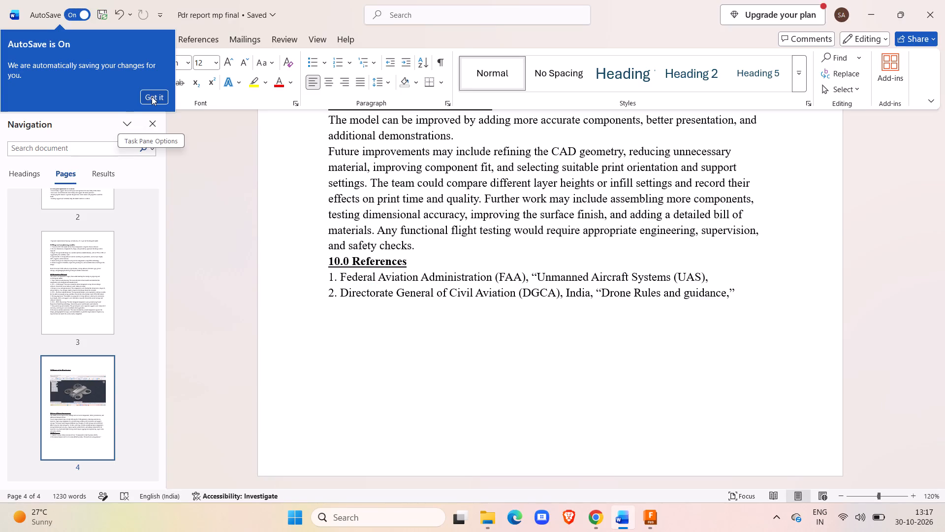
click(152, 97)
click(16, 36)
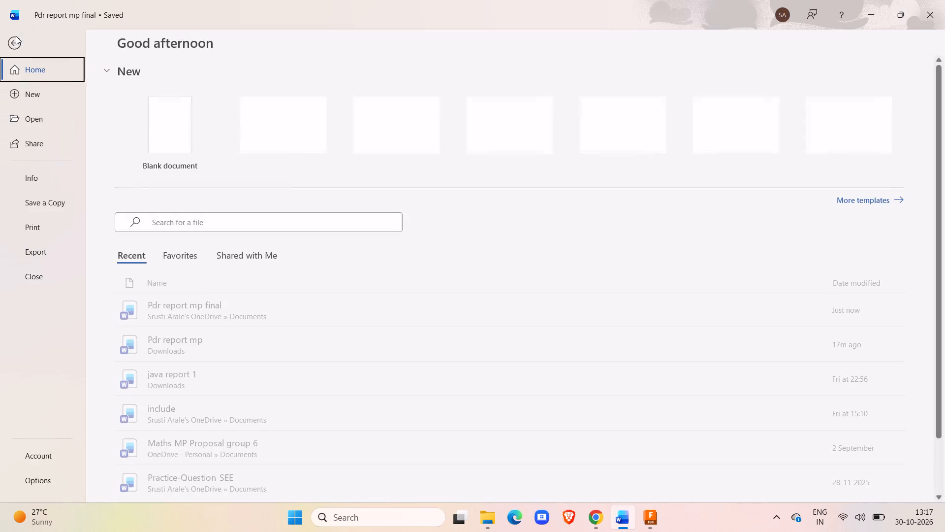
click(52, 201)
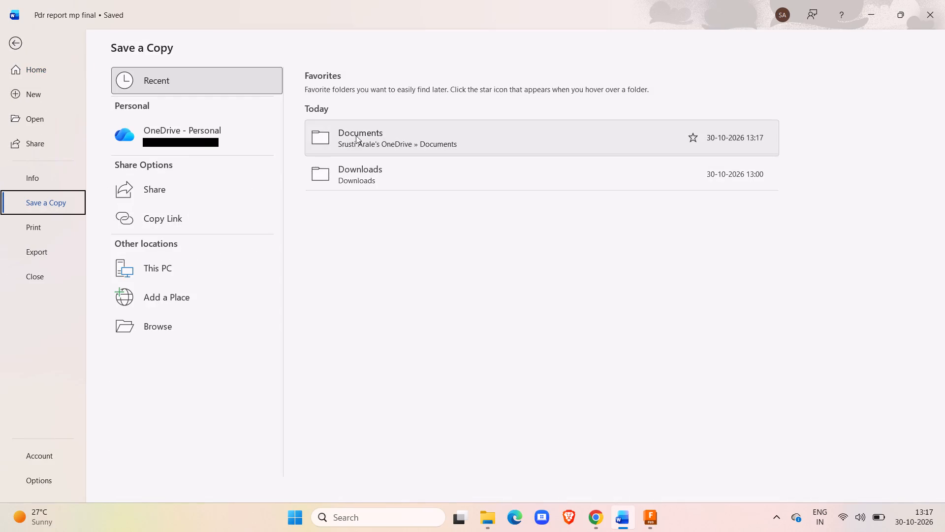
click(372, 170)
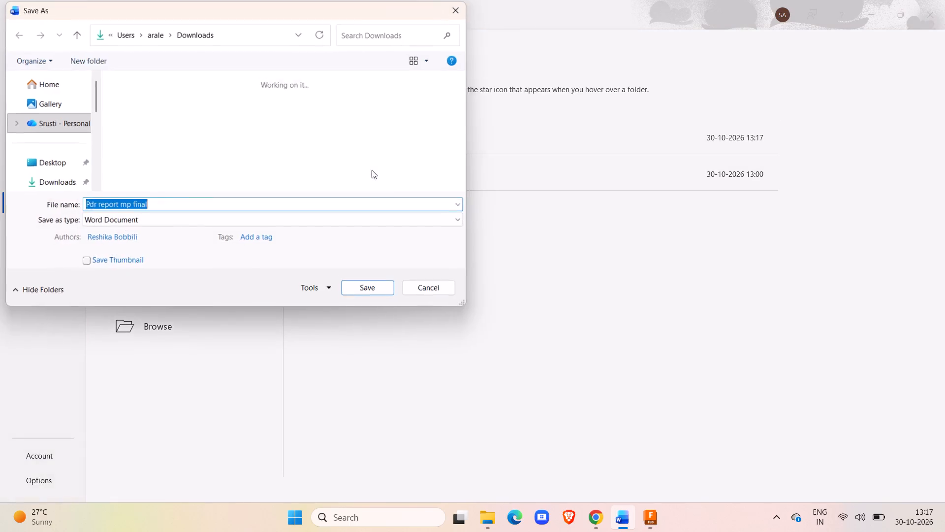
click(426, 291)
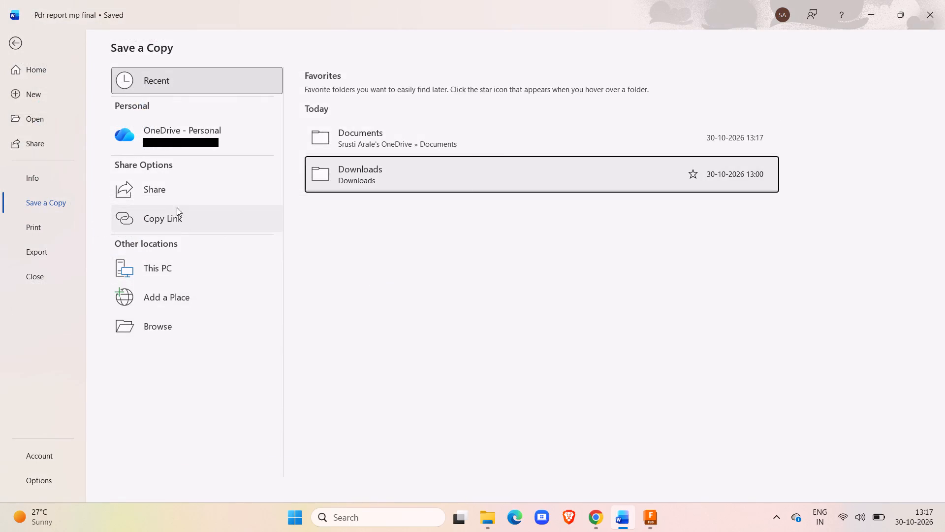
Export the report as a PDF named "Pdr report mp final" in Documents, with standard optimization and opening after publishing.
click(41, 245)
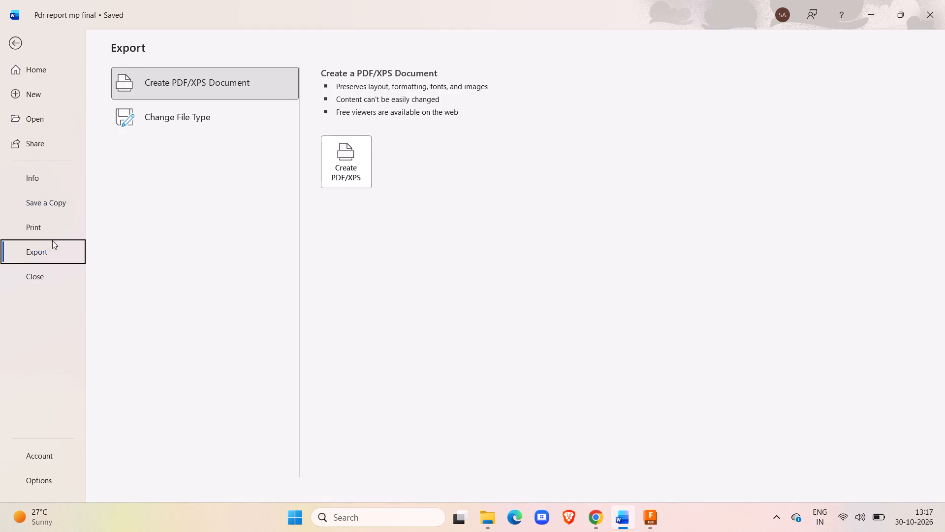
click(330, 166)
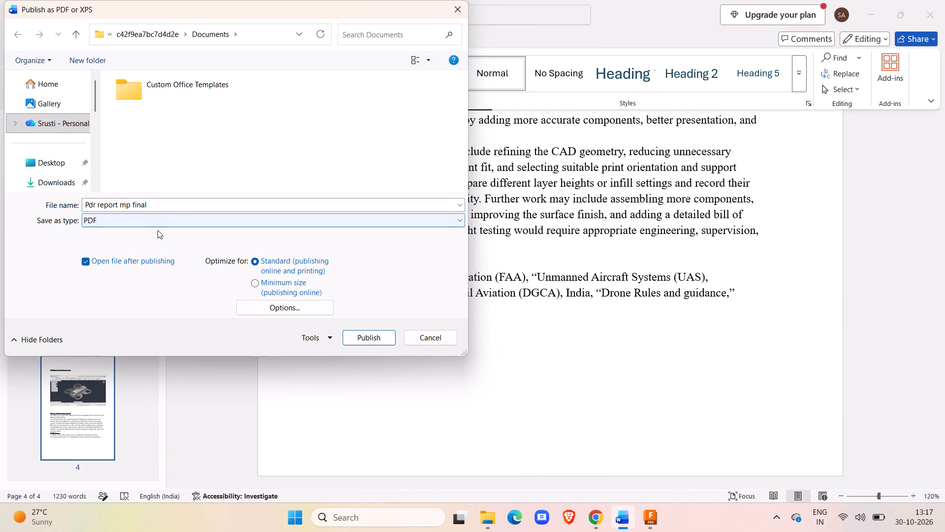
click(370, 341)
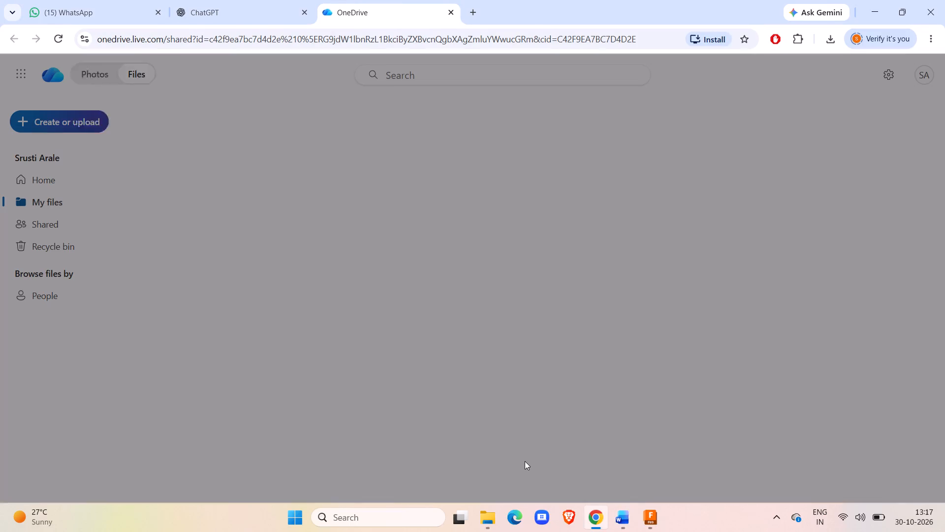
In the browser, dismiss the OneDrive storage offer, look through the exported PDF, and download it.
click(303, 199)
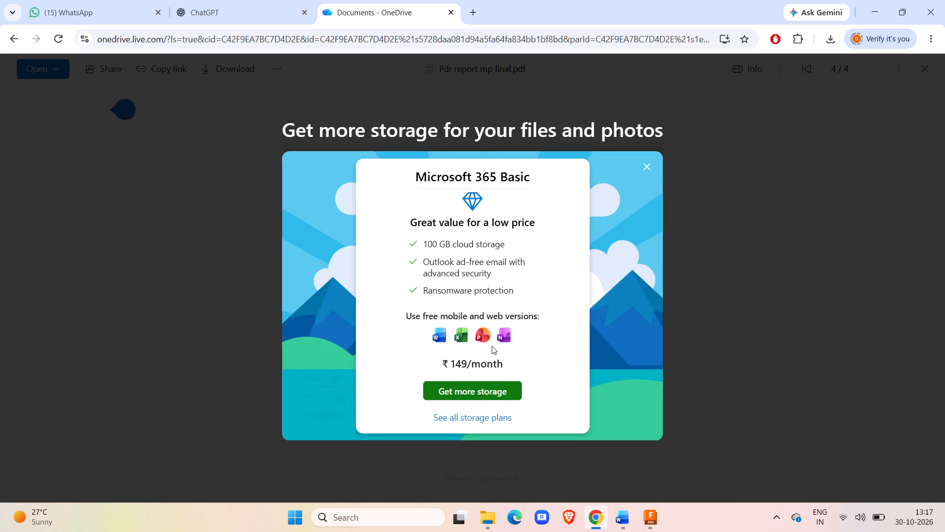
click(645, 163)
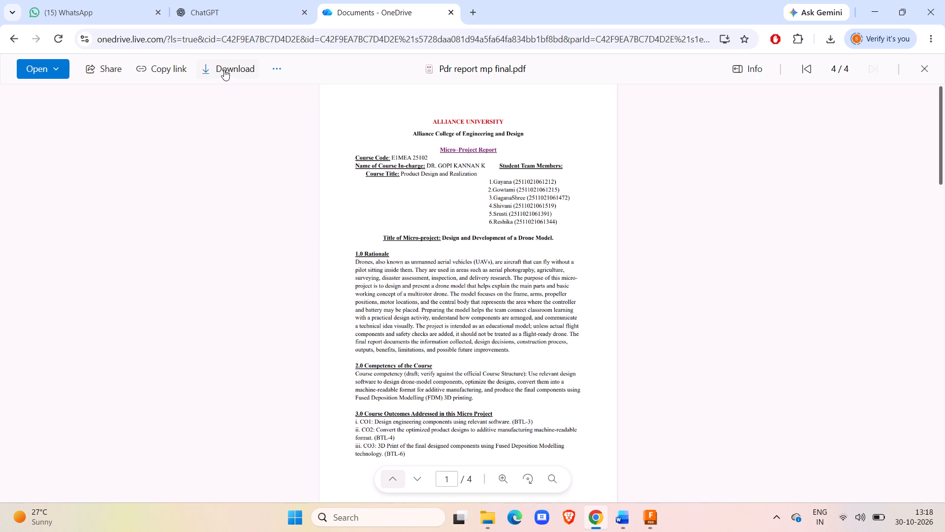
scroll(437, 254, down, 6)
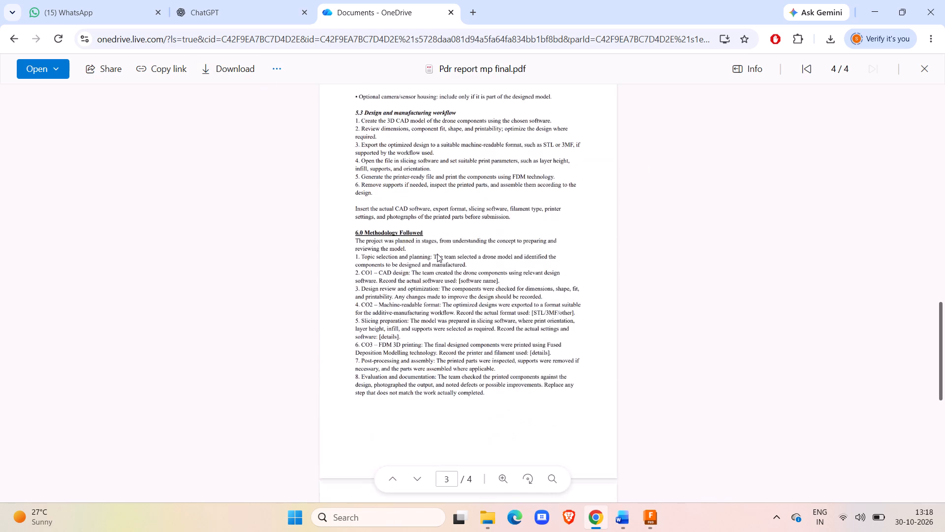
scroll(437, 254, down, 3)
click(221, 68)
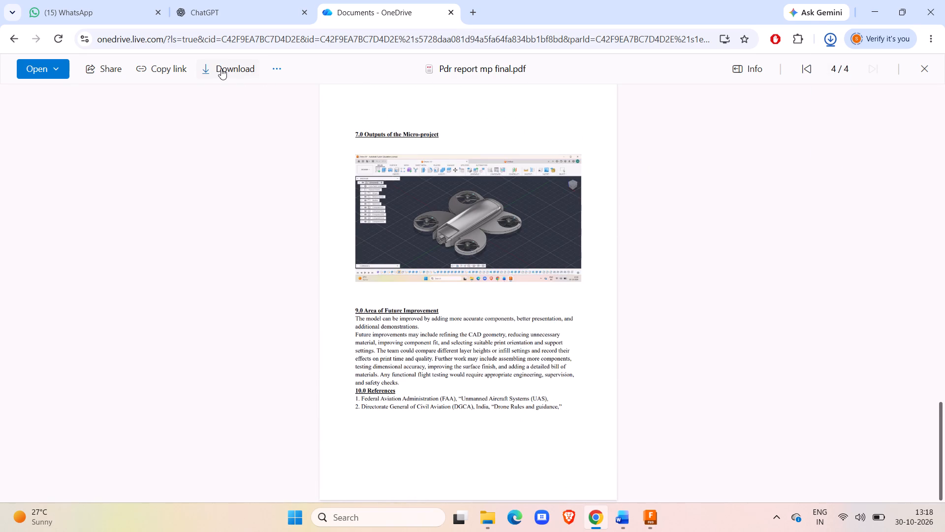
click(833, 40)
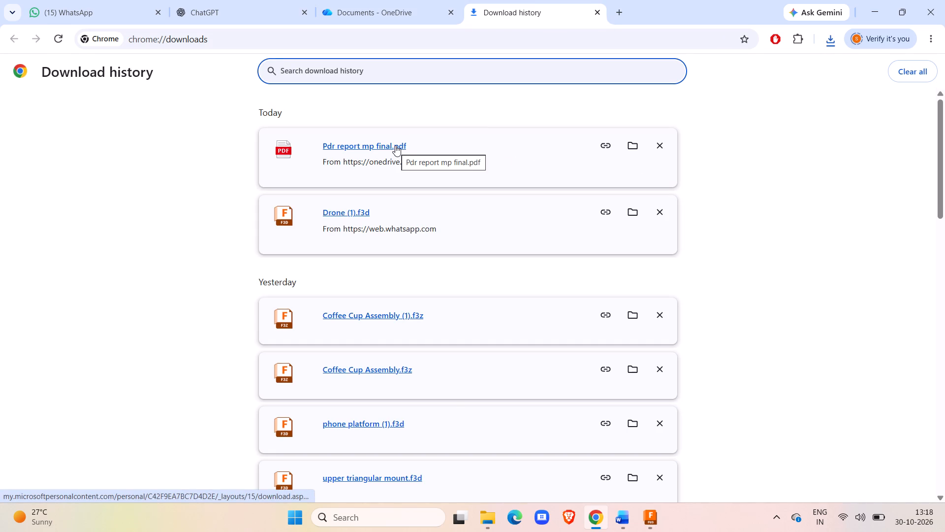
In File Explorer, open the "Pdr report mp final" PDF from Documents, check its pages through to the references, and close it.
click(498, 516)
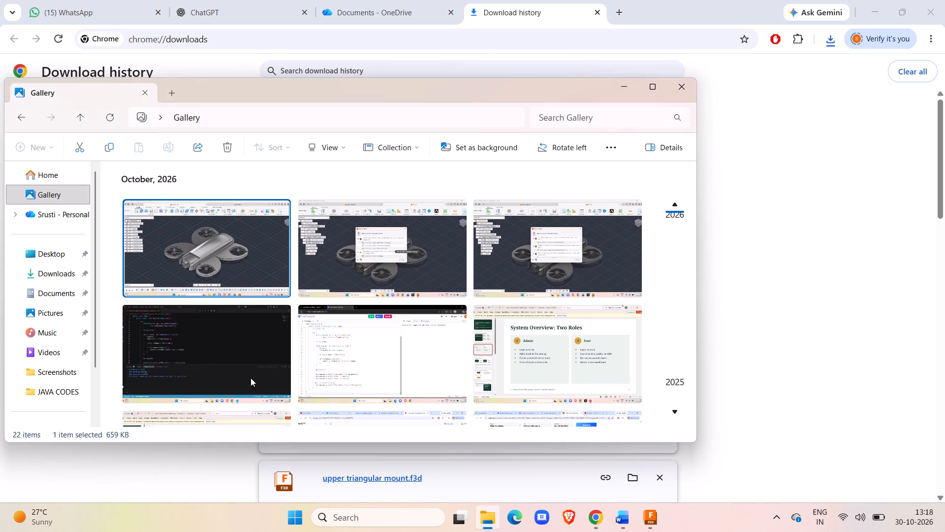
click(51, 289)
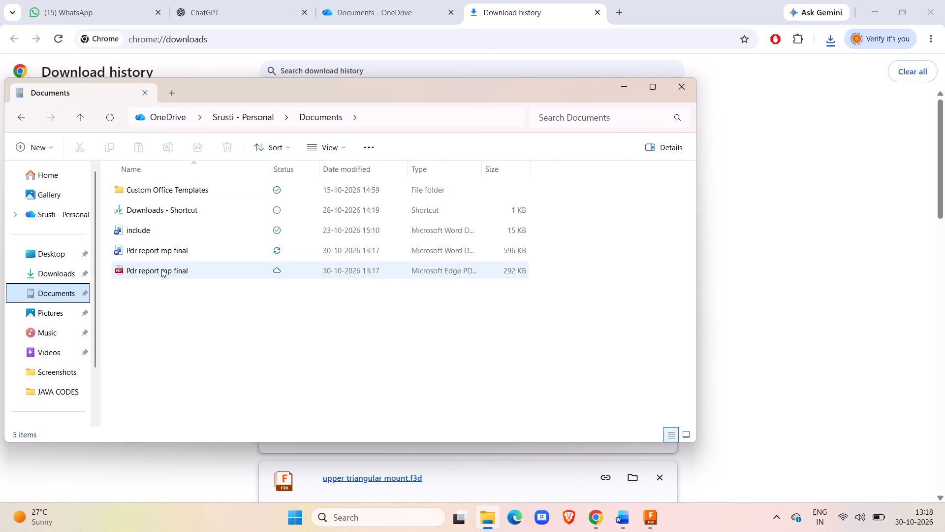
double_click(161, 269)
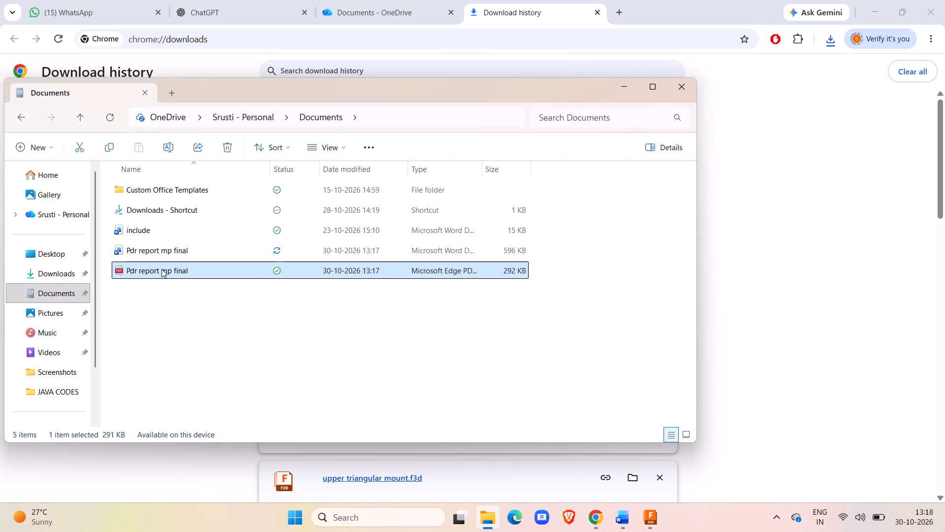
scroll(319, 256, down, 12)
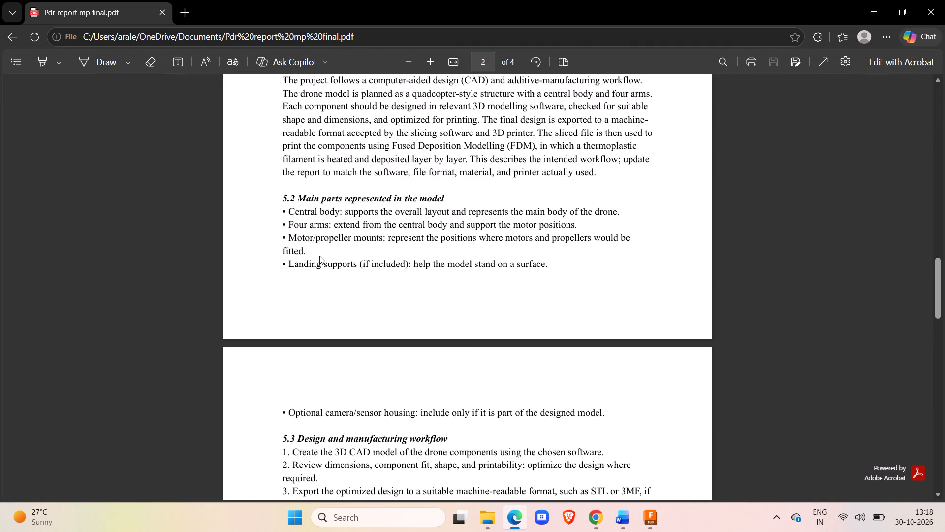
scroll(319, 256, down, 5)
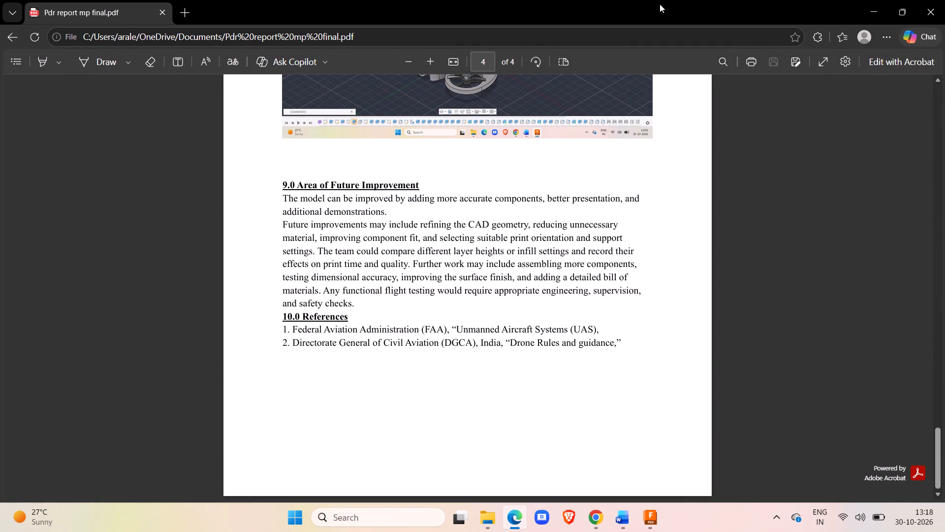
click(944, 3)
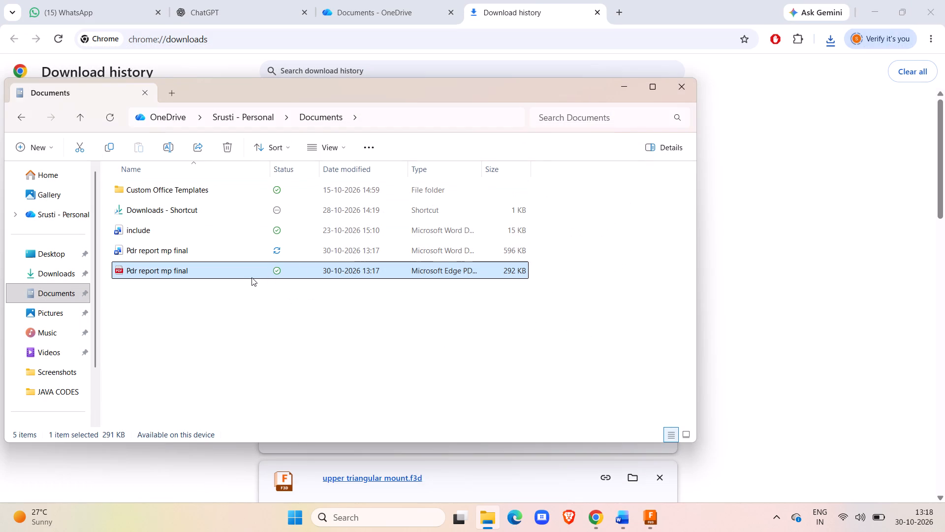
Select the "Pdr report mp final" PDF in Documents and bring up its available file actions.
click(252, 277)
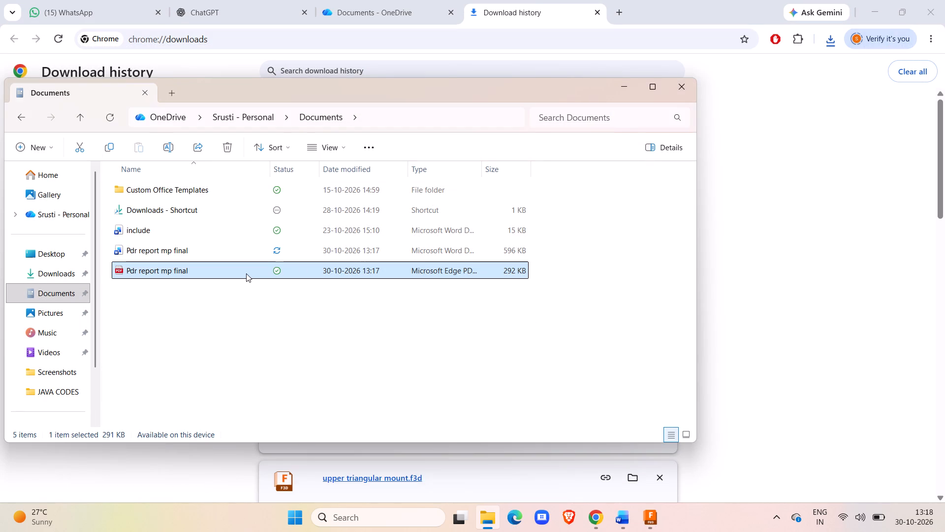
right_click(246, 273)
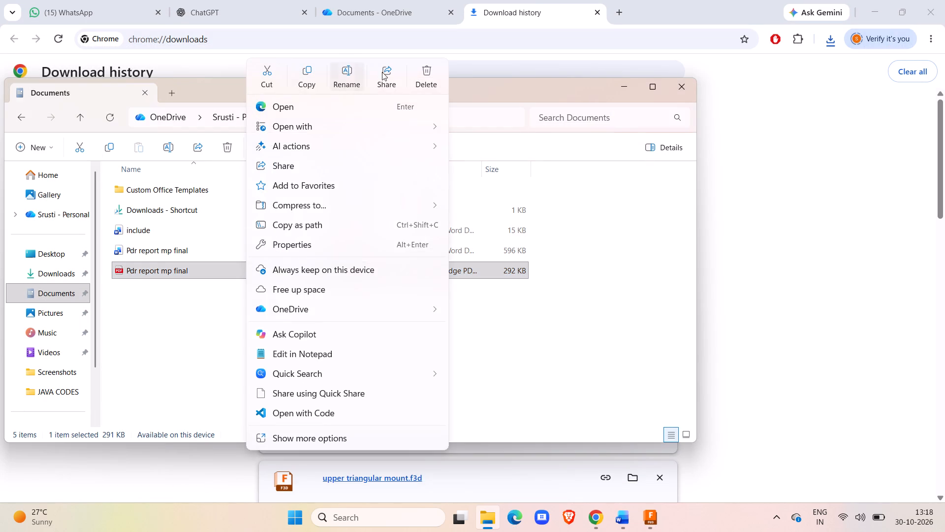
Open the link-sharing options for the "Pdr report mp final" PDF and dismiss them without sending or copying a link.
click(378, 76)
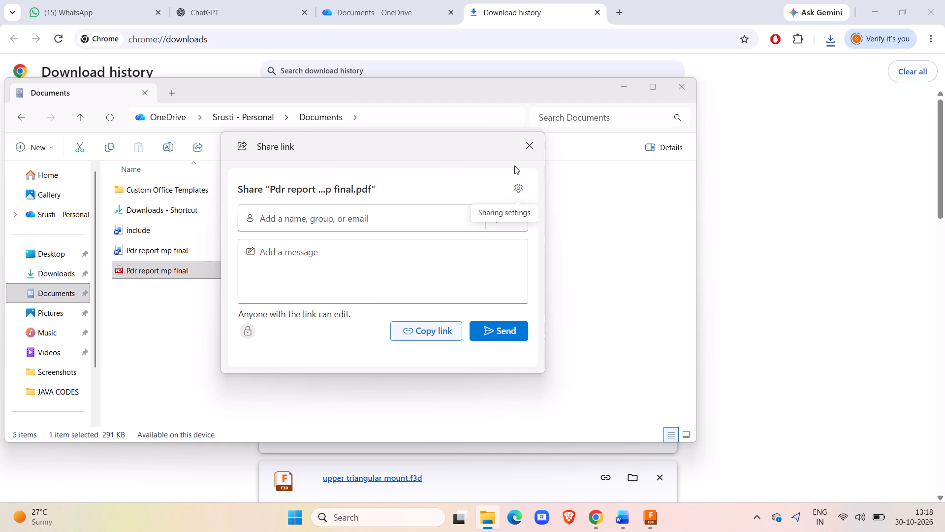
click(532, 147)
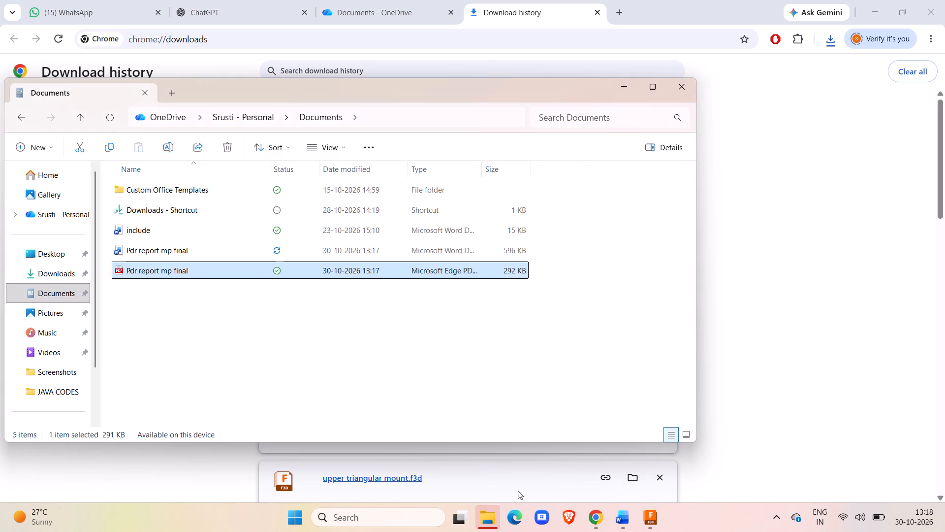
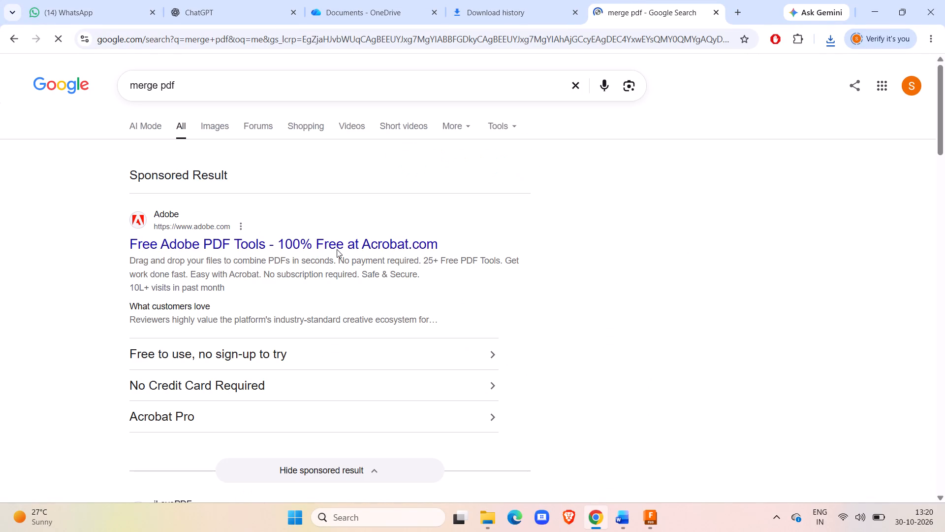
Open iLovePDF's Merge PDF tool from the "merge pdf" search results and start choosing the PDF files to merge.
scroll(316, 287, down, 2)
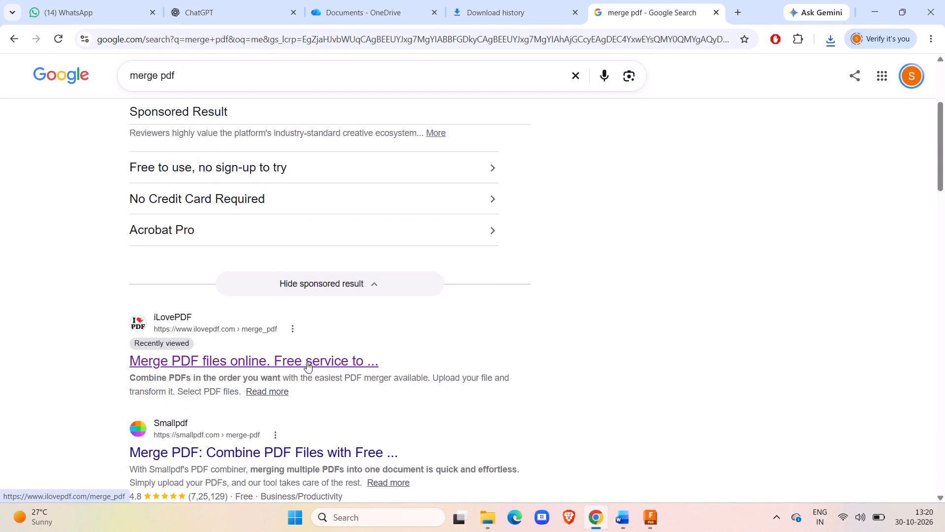
click(307, 362)
click(447, 218)
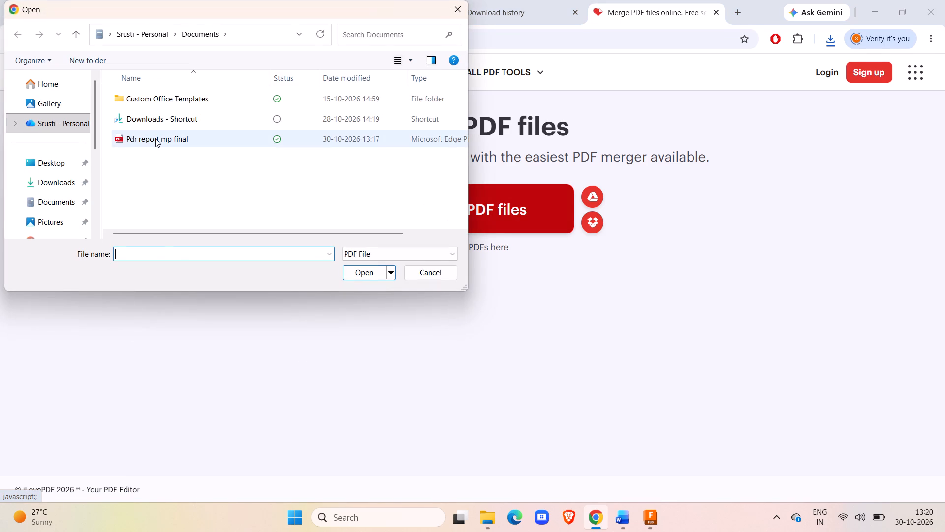
Load the "Pdr report mp final" PDF from Documents as the first file to merge.
click(155, 138)
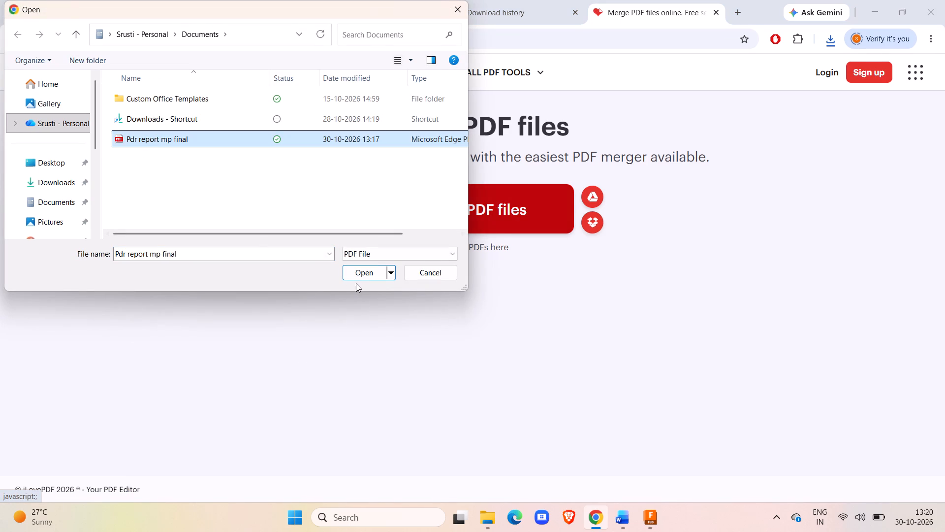
click(356, 275)
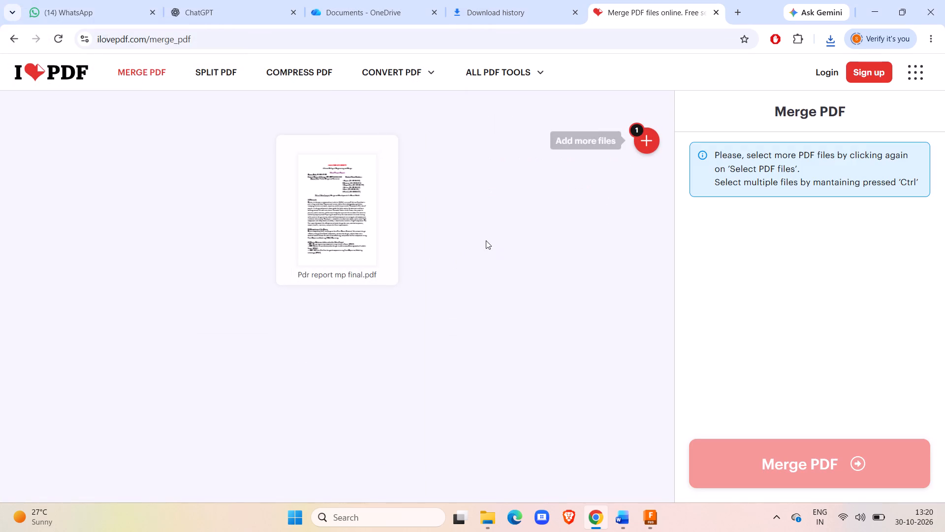
Add the "pdr_srusti_updated" PDF from Downloads to the files being merged.
click(642, 141)
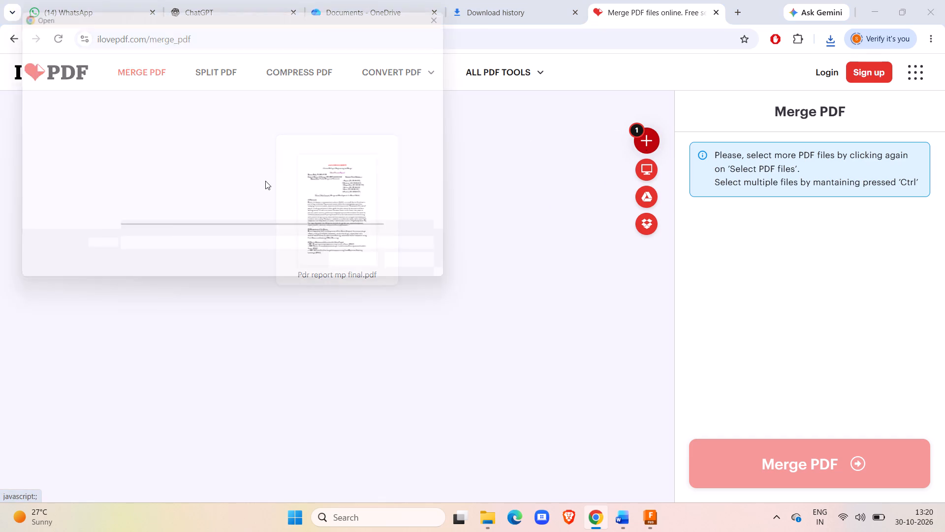
click(49, 188)
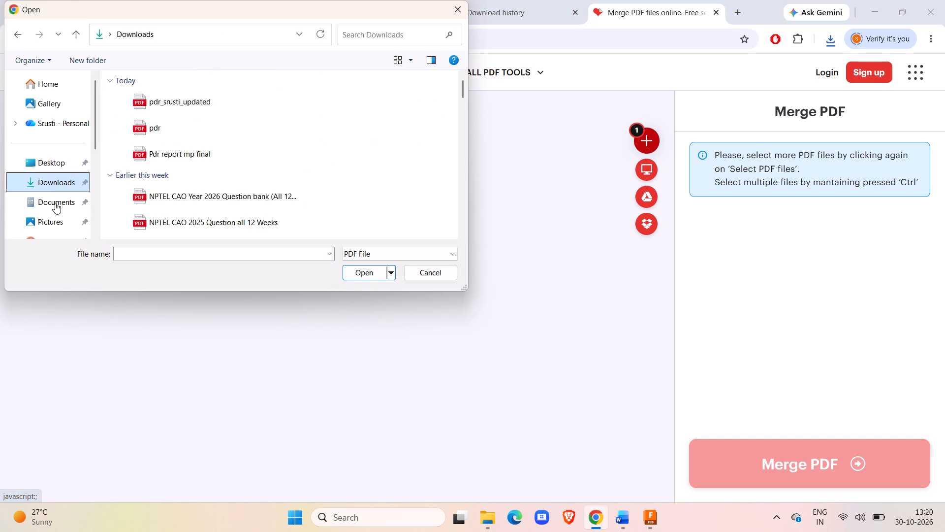
click(160, 104)
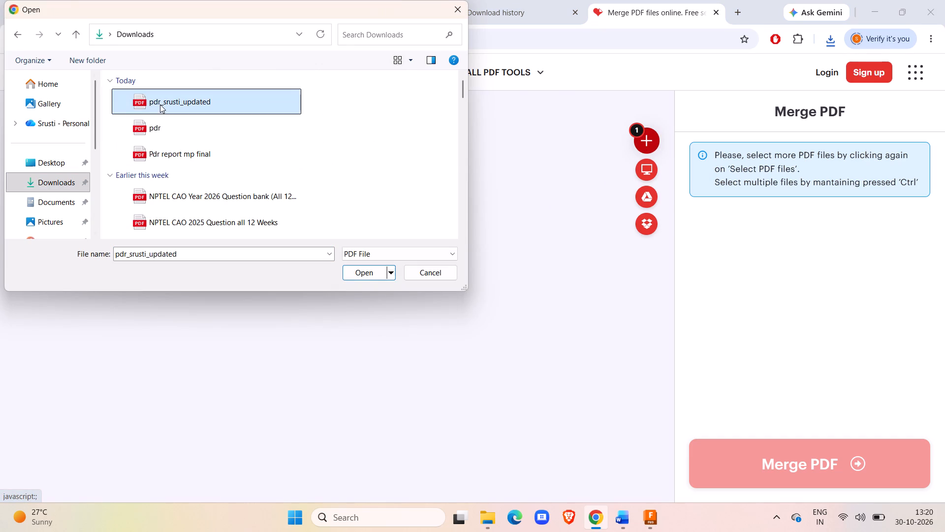
click(286, 6)
drag(137, 100, 152, 128)
drag(140, 128, 131, 100)
click(131, 100)
drag(131, 100, 134, 116)
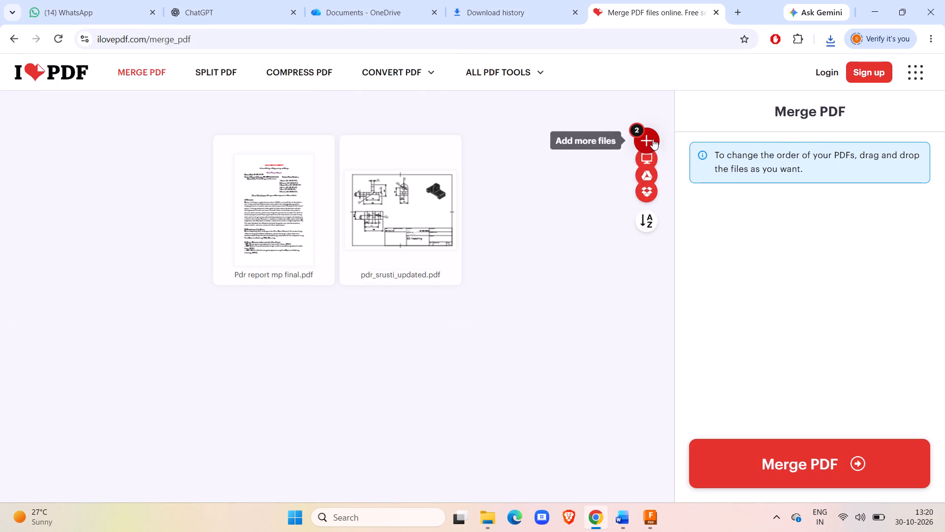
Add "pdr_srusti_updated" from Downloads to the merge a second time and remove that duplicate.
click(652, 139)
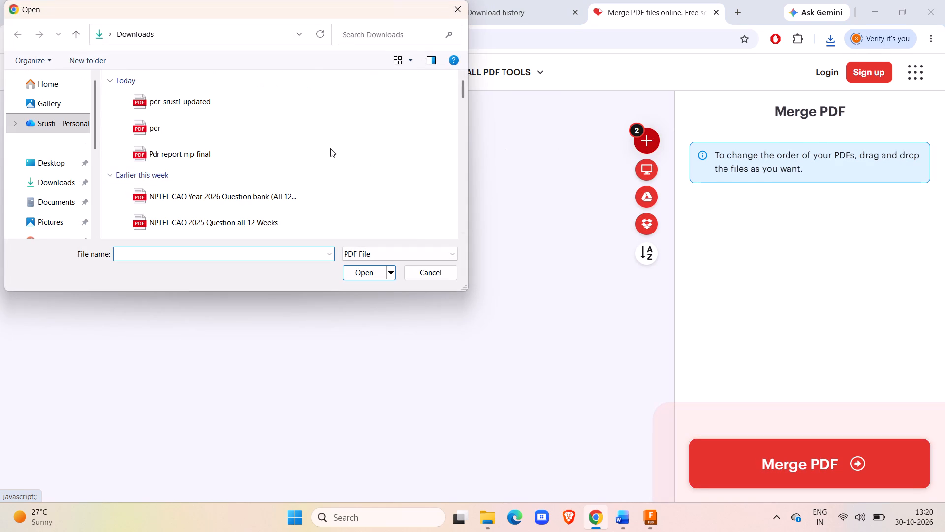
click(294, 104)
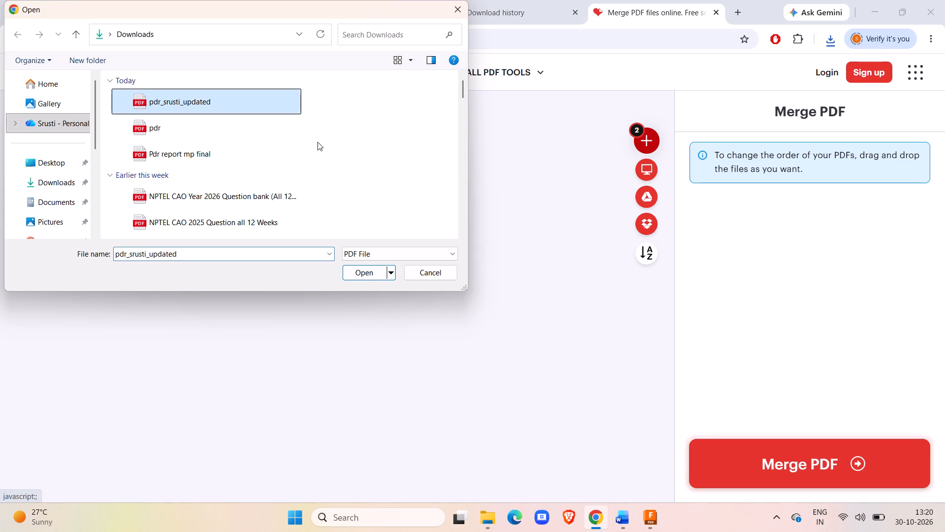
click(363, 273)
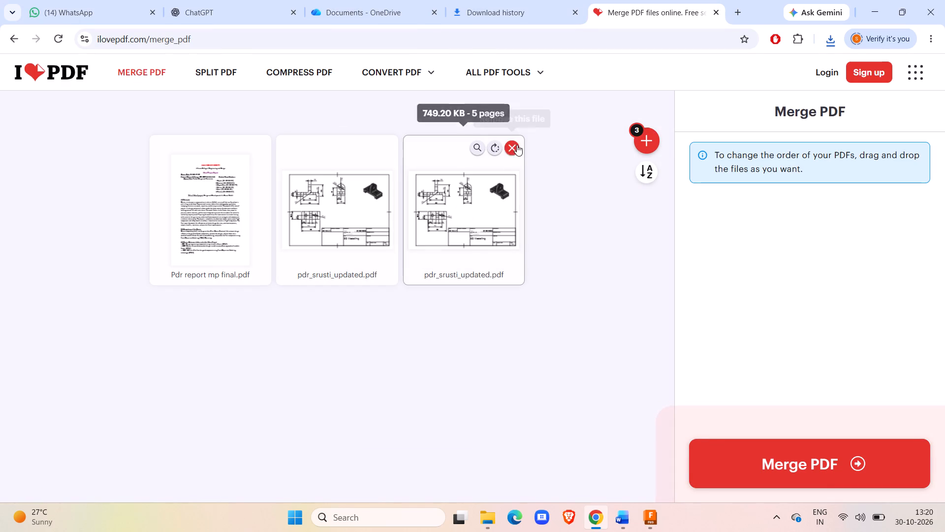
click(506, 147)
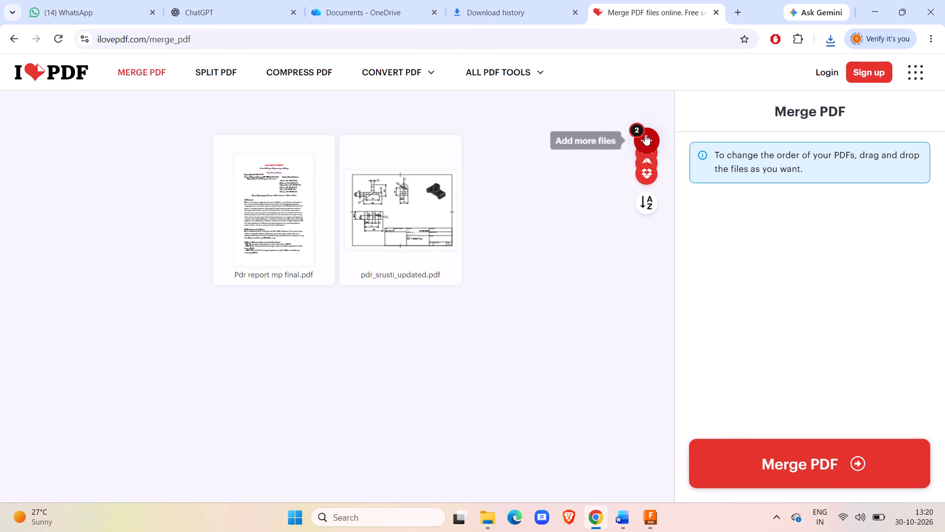
Add the "pdr" PDF from Downloads to the merge as the third file.
click(643, 134)
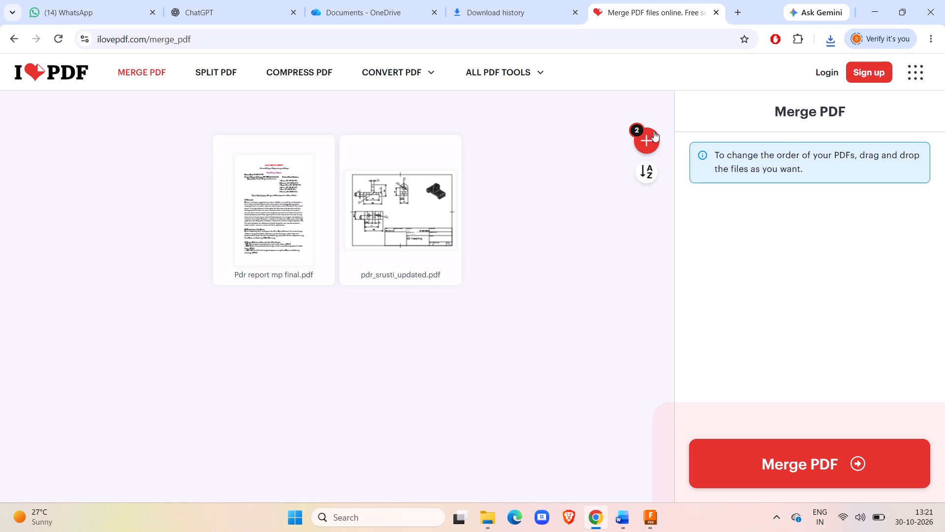
click(646, 140)
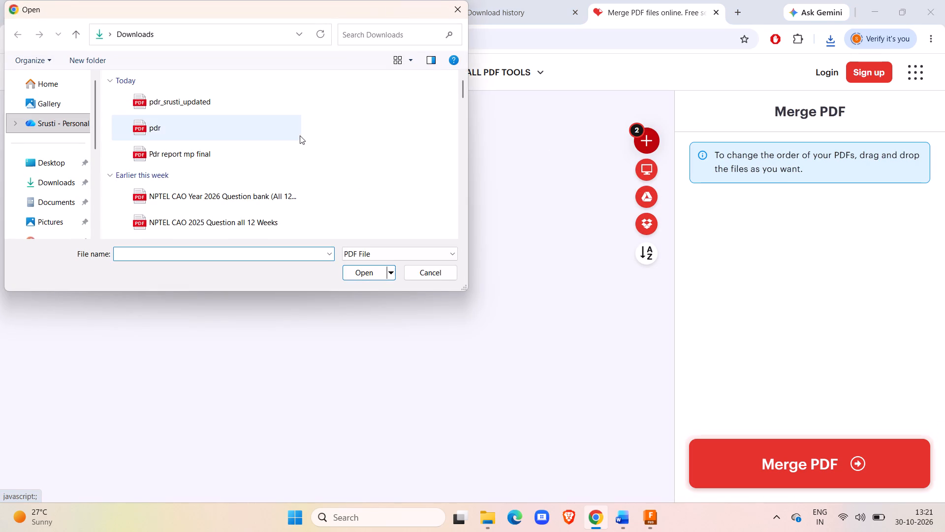
click(300, 135)
click(366, 278)
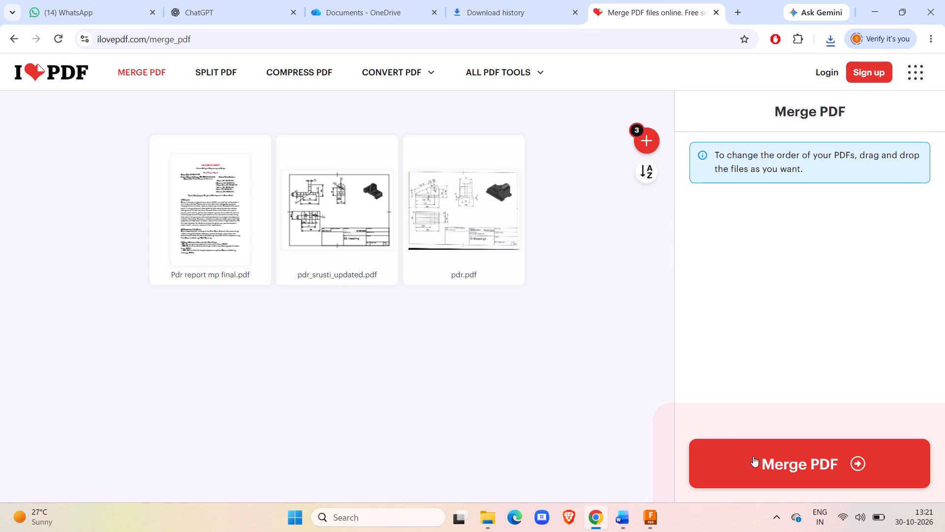
Merge the three loaded PDF files into a single document and download the merged PDF.
click(756, 458)
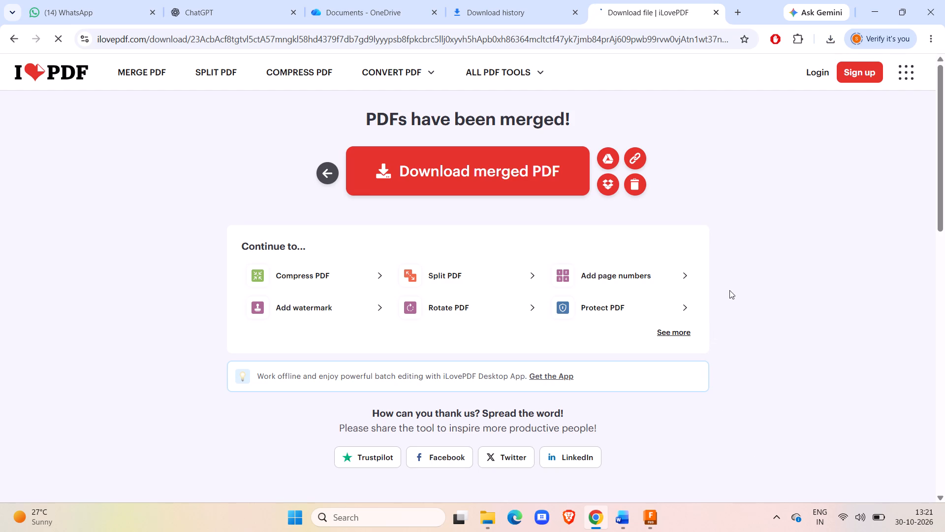
click(440, 164)
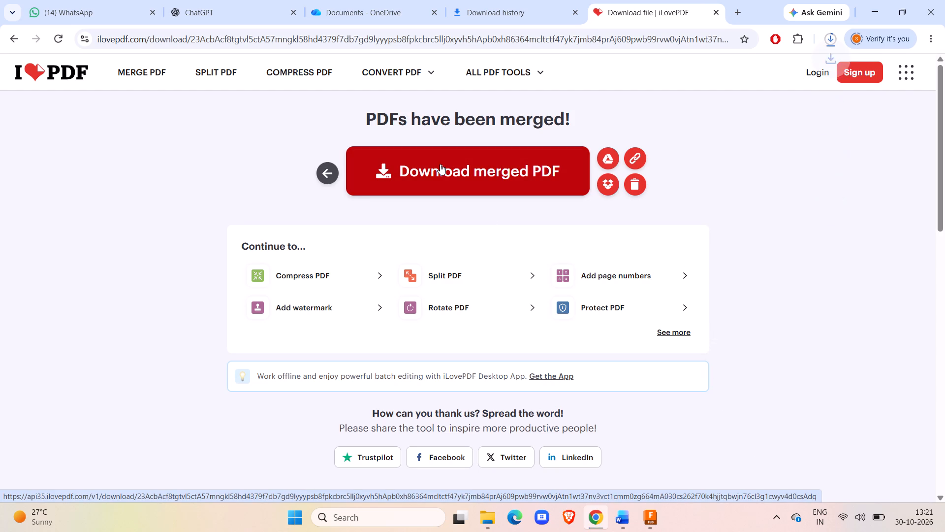